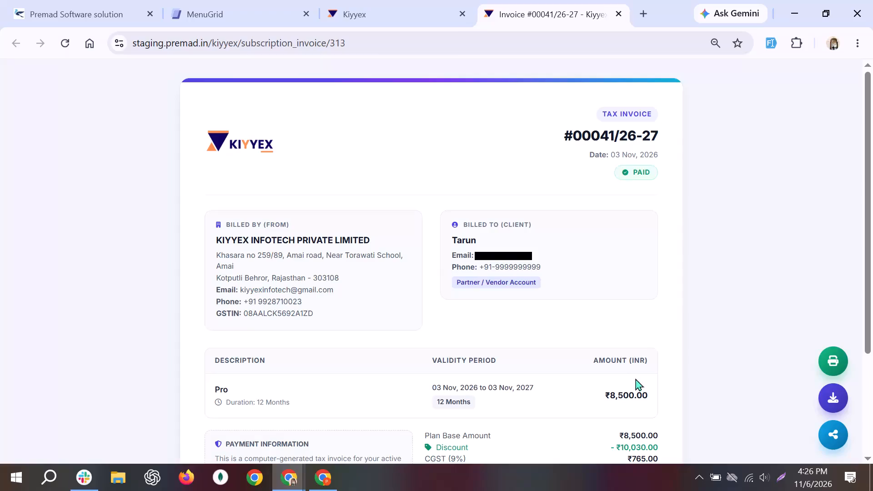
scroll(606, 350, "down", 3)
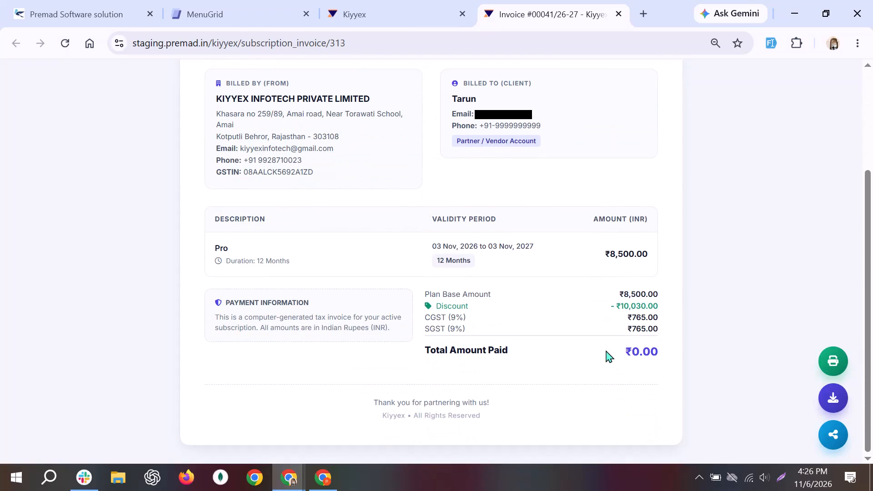
Switch to the Nagauri Sringar Maintenance Sheet and set the Dev Status of the out-of-stock list issue in row 2 to DONE.
key("alt+Tab")
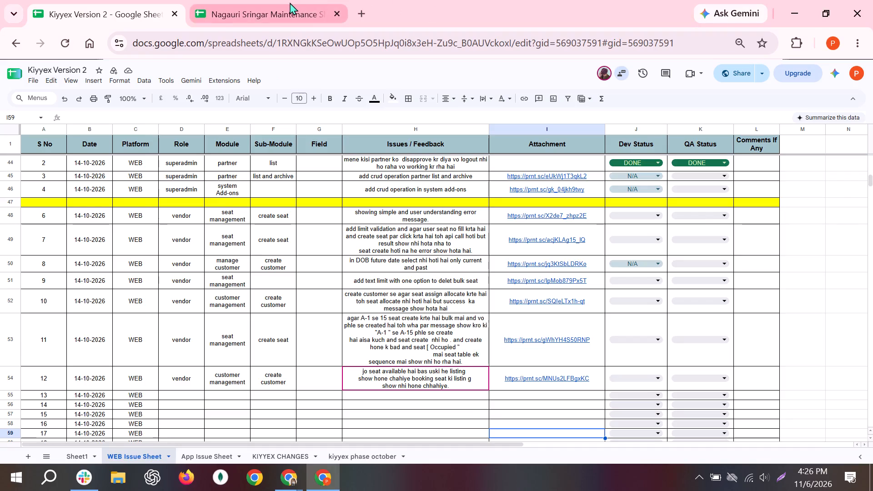
left_click(290, 2)
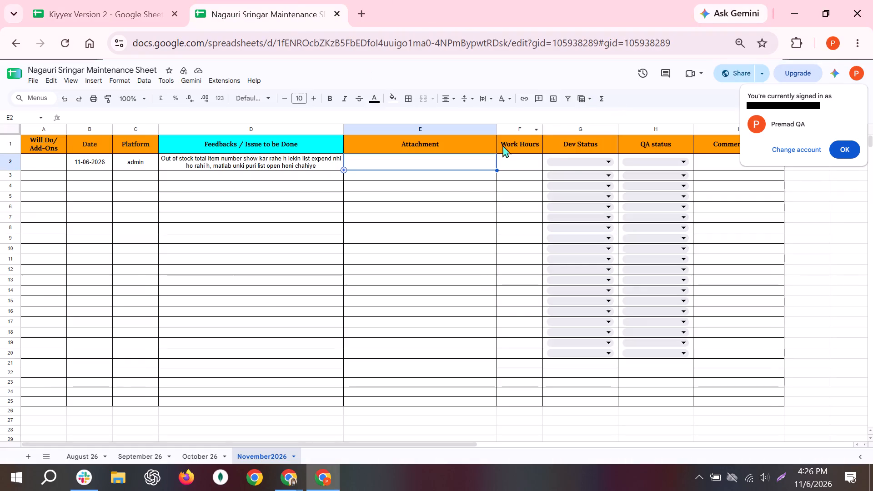
left_click(567, 163)
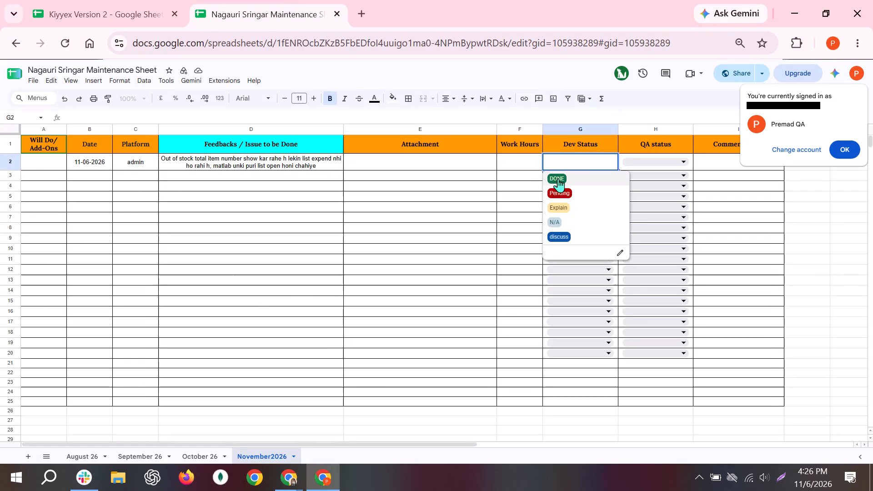
left_click(558, 178)
scroll(558, 178, "left", 1)
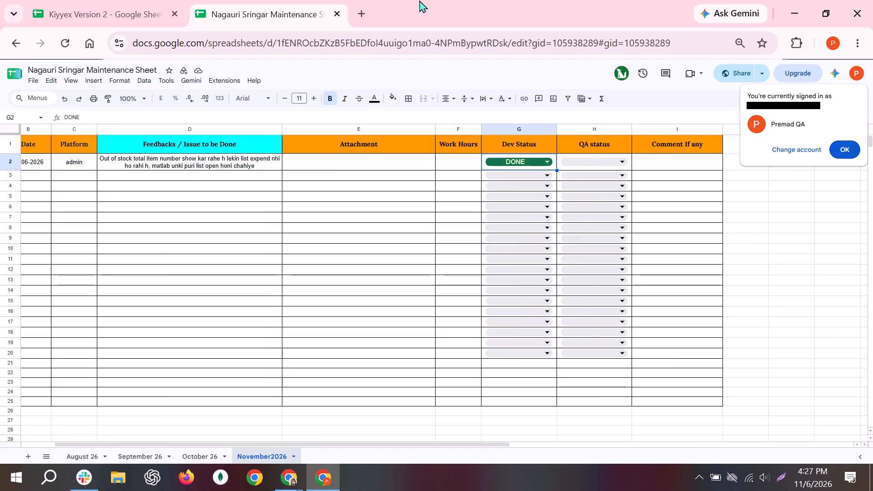
Open the nagaurisringar.com site in a new browser tab.
left_click(353, 4)
type("na")
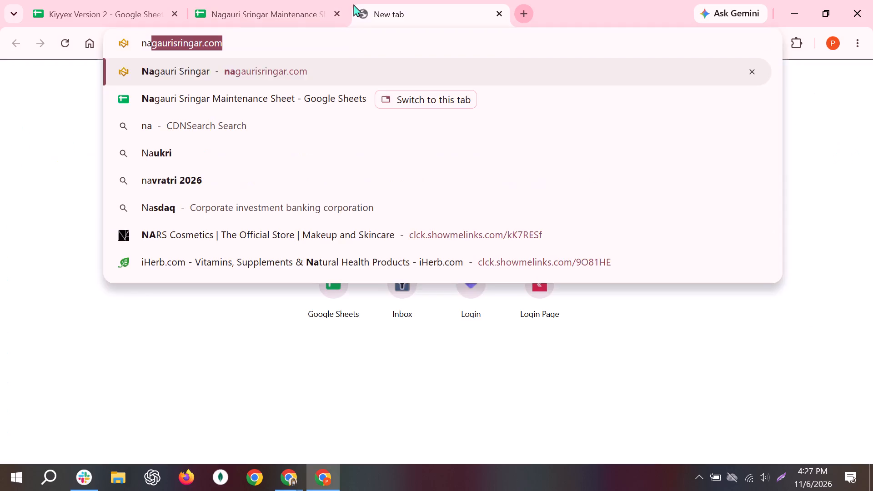
key("Right")
key("Return")
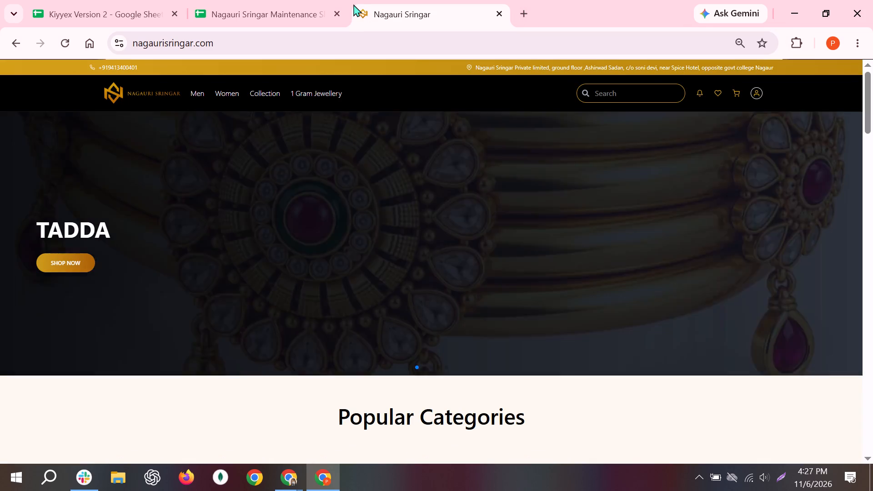
Examine the product cards and their stock labels in the home page's Trendy Jewellery and Products sections.
scroll(378, 172, "down", 17)
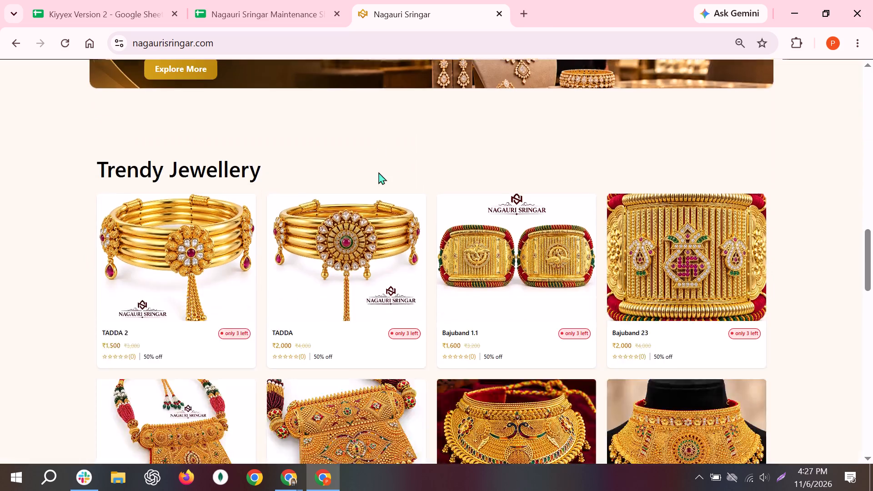
scroll(378, 172, "down", 3)
scroll(378, 172, "up", 3)
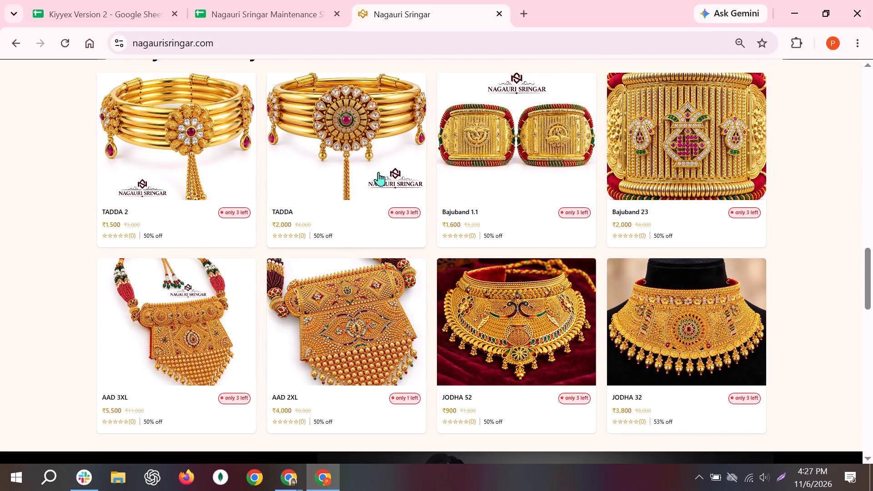
scroll(378, 172, "up", 1)
scroll(378, 172, "down", 3)
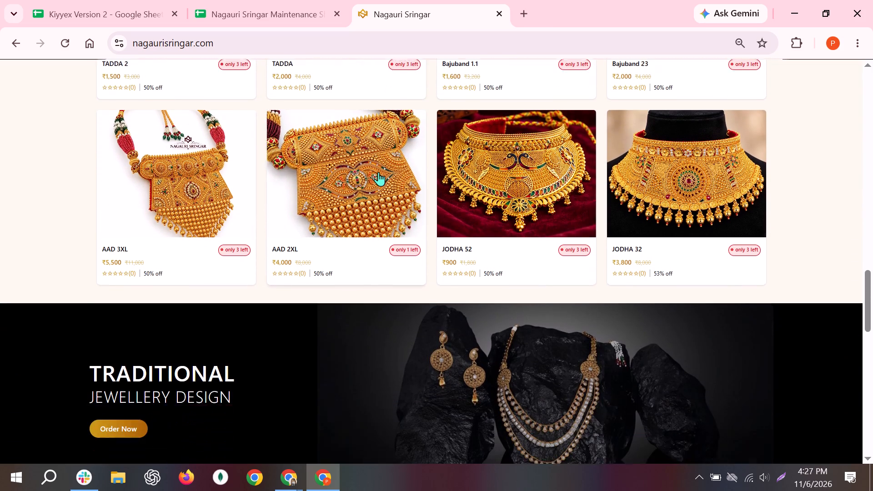
scroll(378, 172, "down", 7)
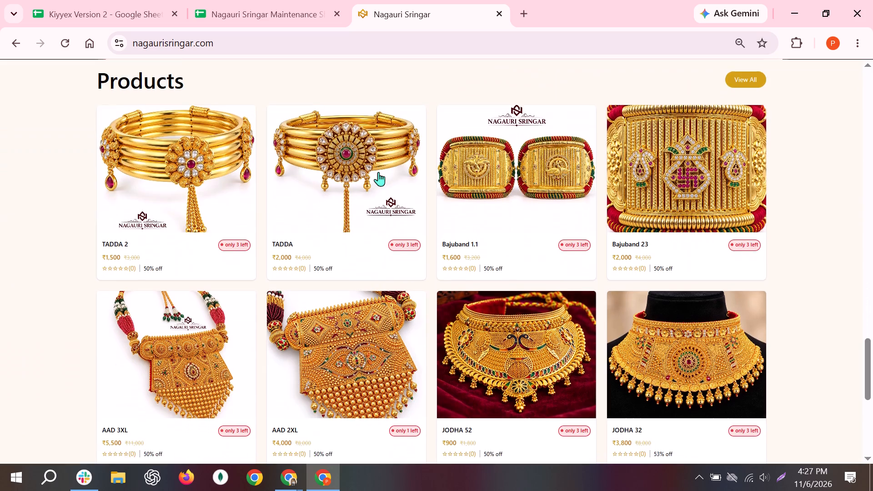
scroll(378, 172, "down", 2)
scroll(378, 172, "right", 1)
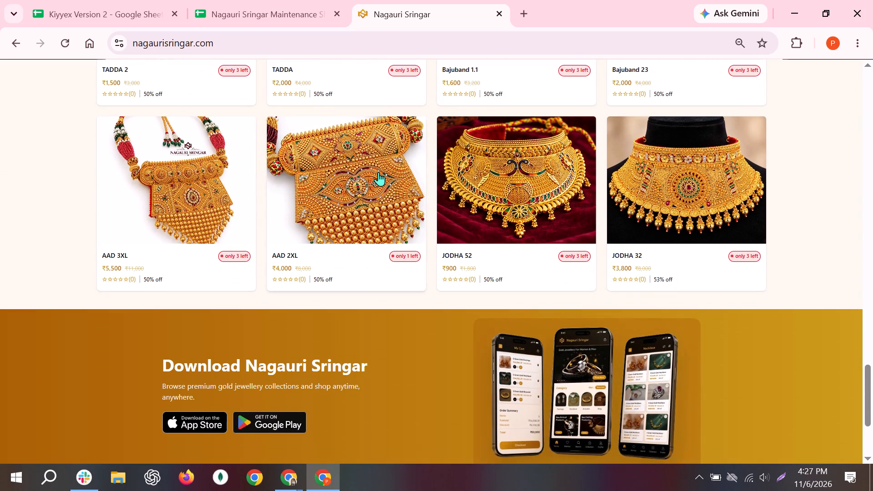
scroll(522, 182, "up", 1)
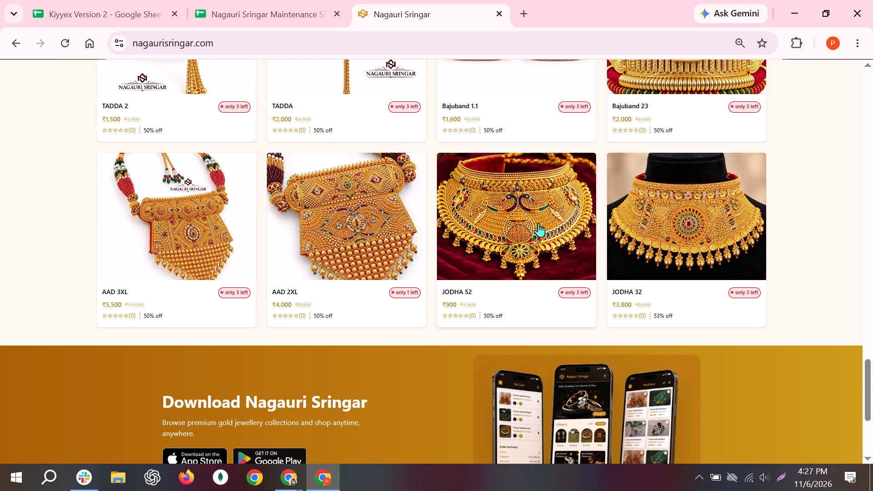
scroll(538, 223, "up", 1)
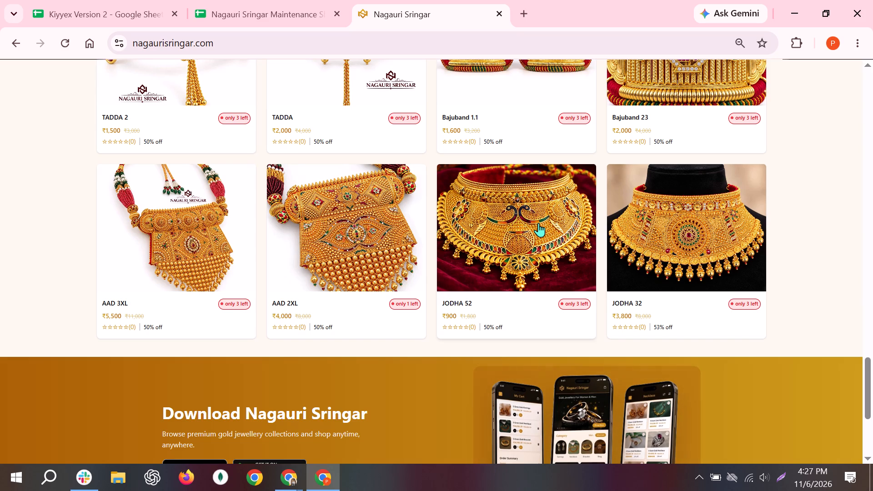
scroll(538, 223, "up", 2)
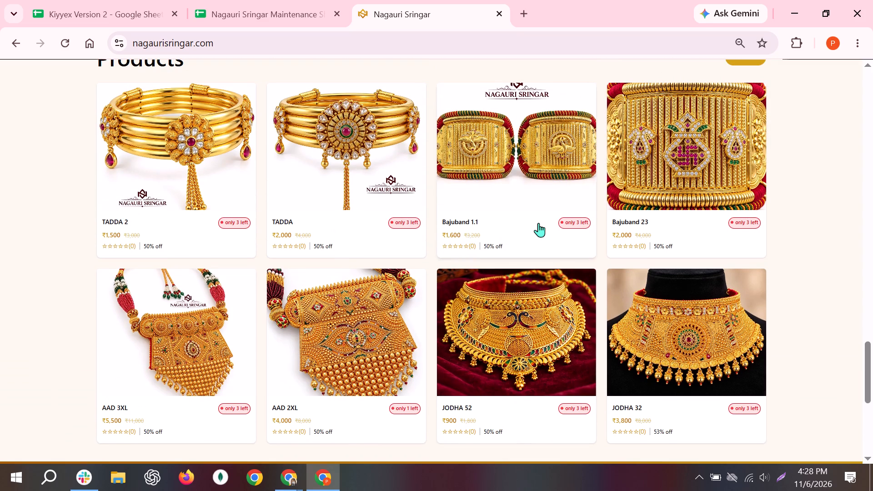
Open the "Project URL and login credentials" Google Sheet in a new browser tab.
left_click(524, 8)
type("pr")
key("Down")
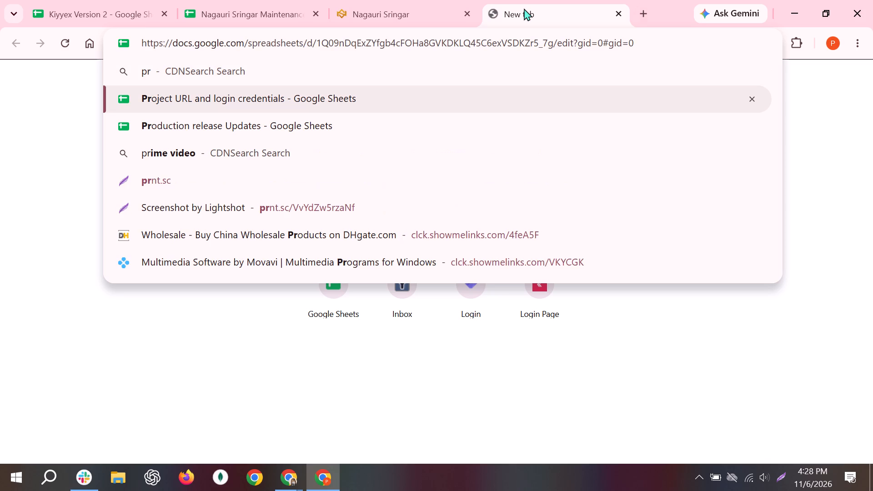
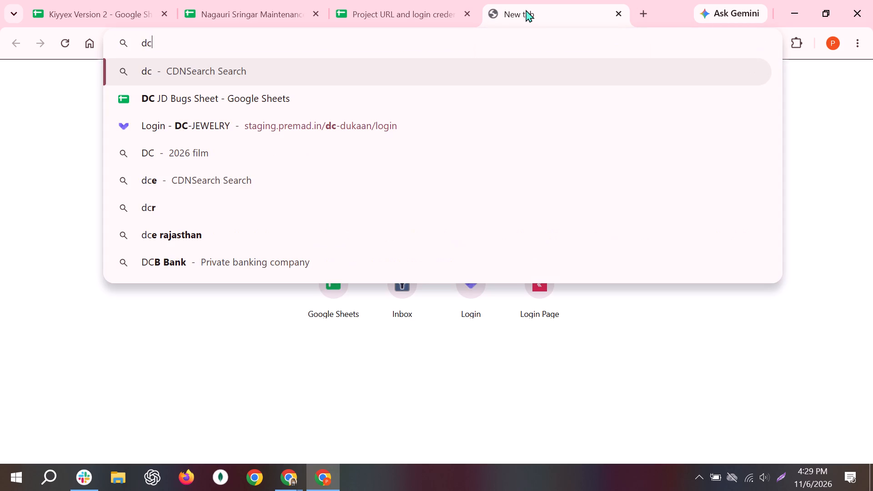
Open the "DC JD Bugs Sheet" Google Sheet in the new browser tab.
key("Down")
key("Return")
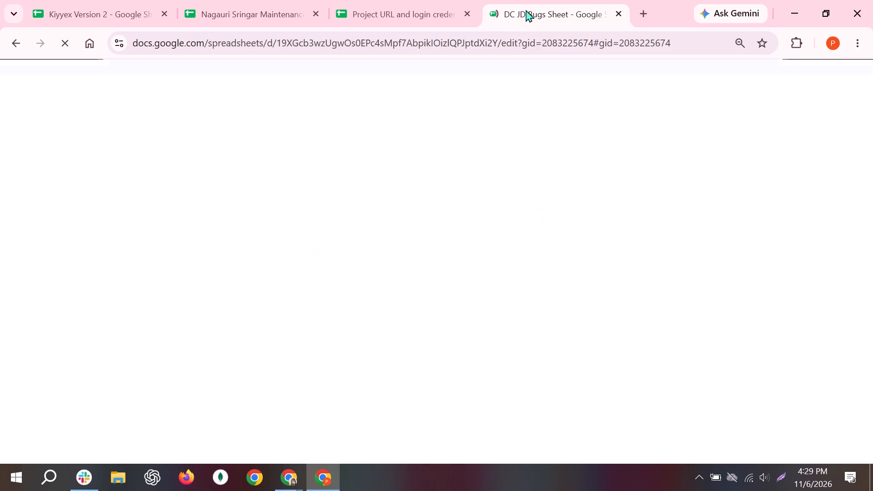
Examine the issue rows and their Dev and QA statuses in the July 2026 sheet of the DC JD Bugs Sheet.
scroll(408, 390, "down", 3)
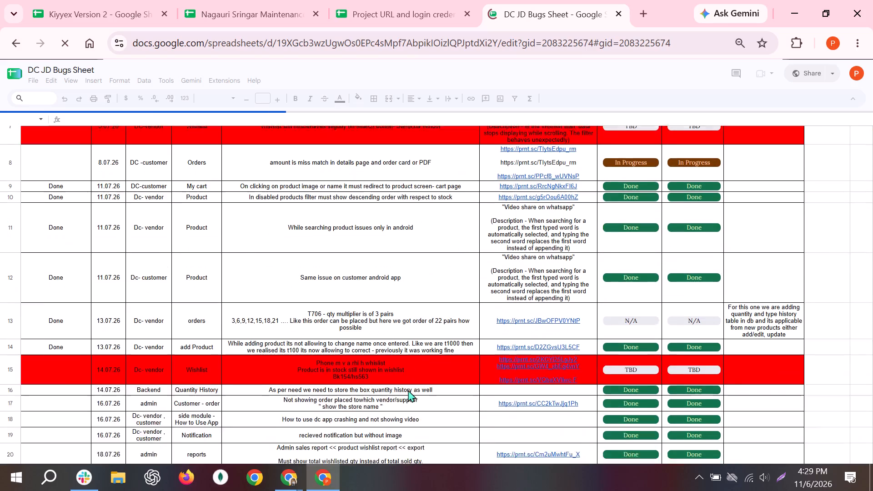
scroll(408, 390, "down", 4)
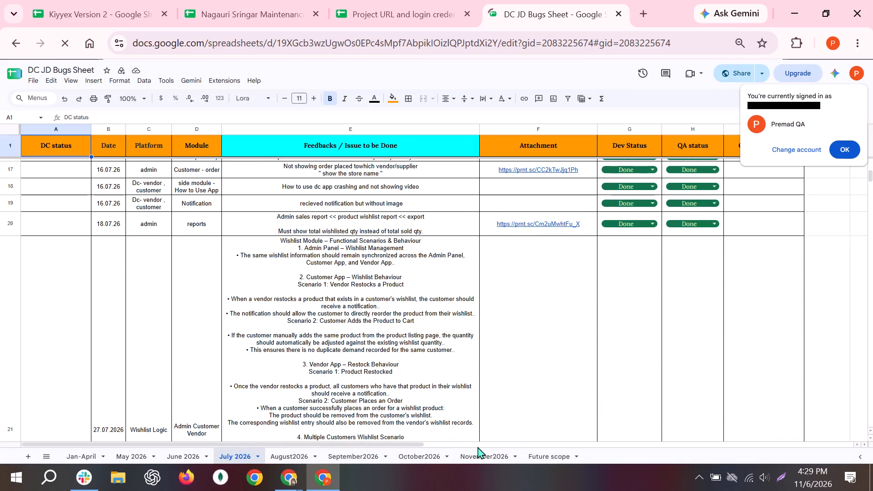
left_click(220, 2)
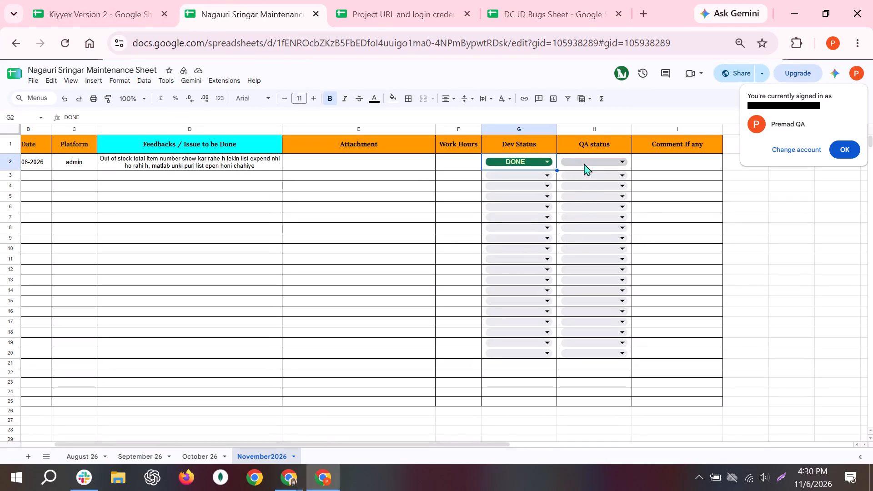
left_click(580, 0)
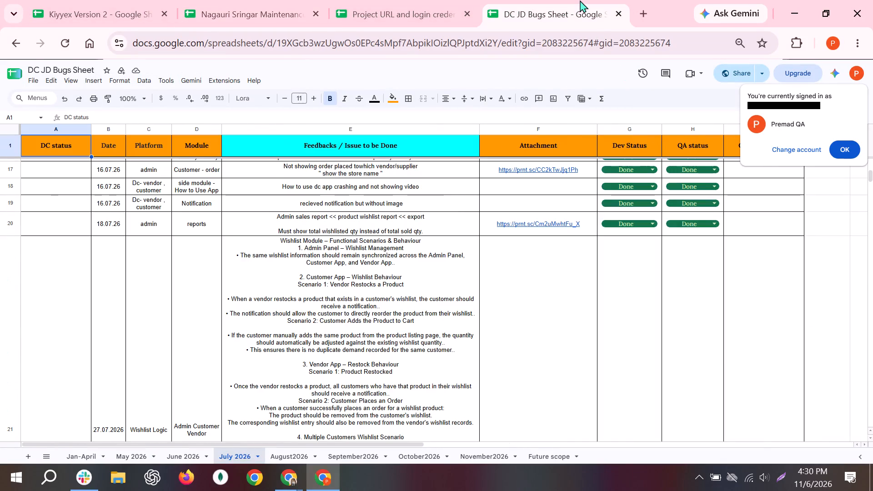
scroll(557, 281, "down", 9)
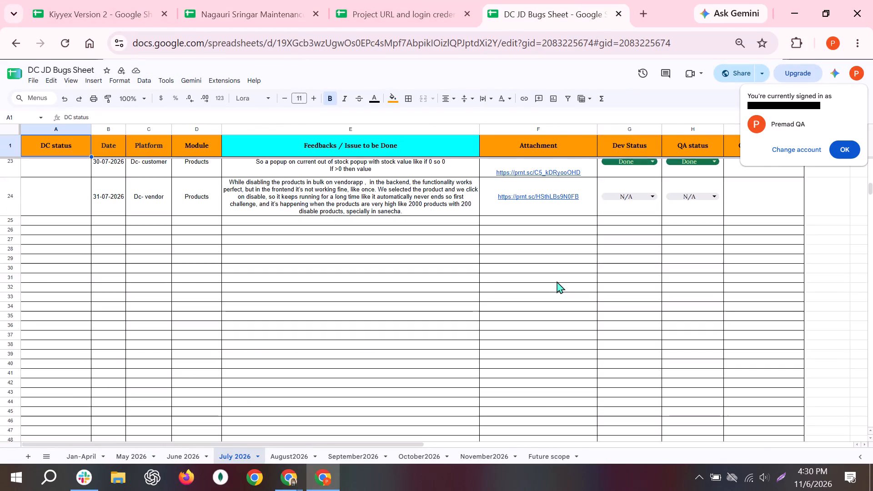
scroll(557, 281, "down", 4)
scroll(557, 281, "up", 3)
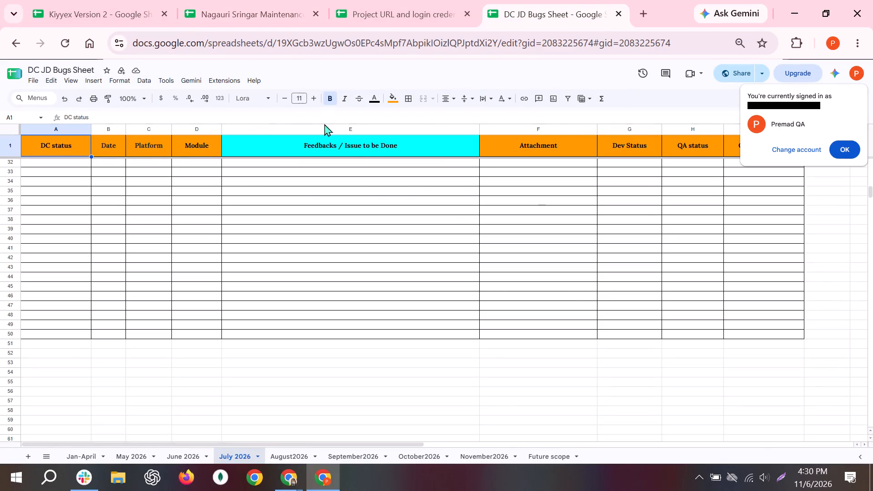
Switch to the browser window holding the Kiyyex invoice and open a new tab there.
key("alt+Tab")
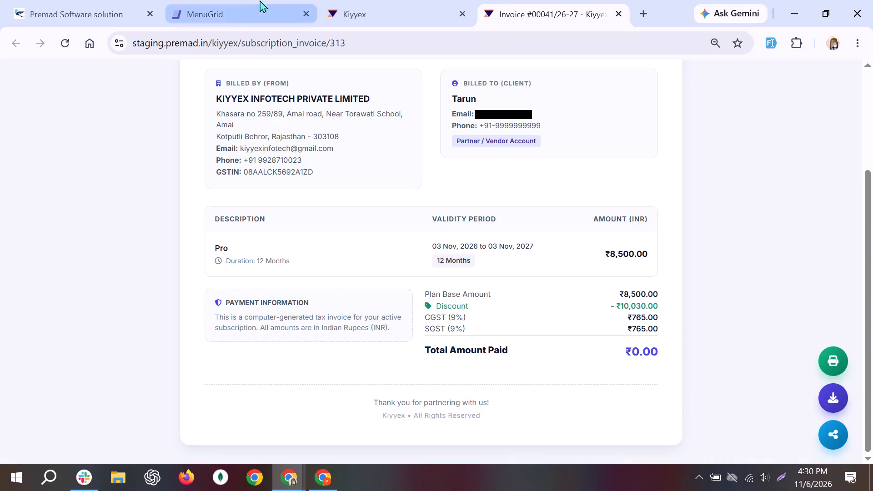
key("alt+Tab")
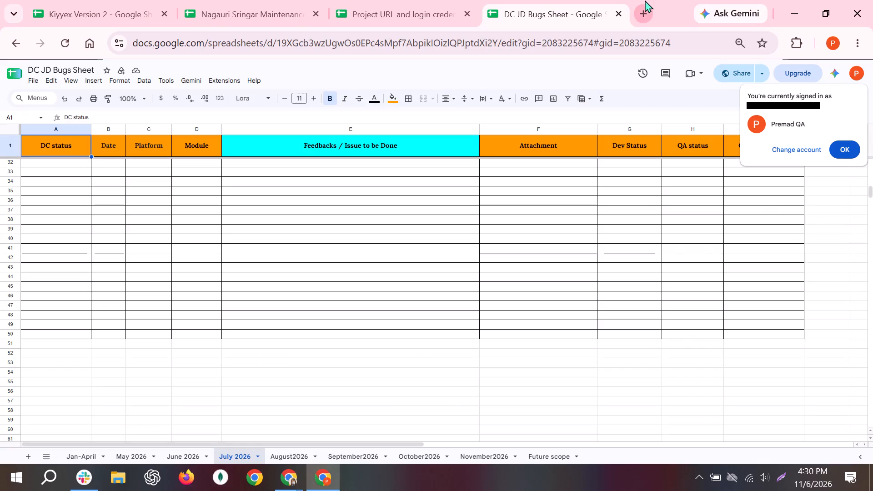
key("alt+Tab")
left_click(646, 6)
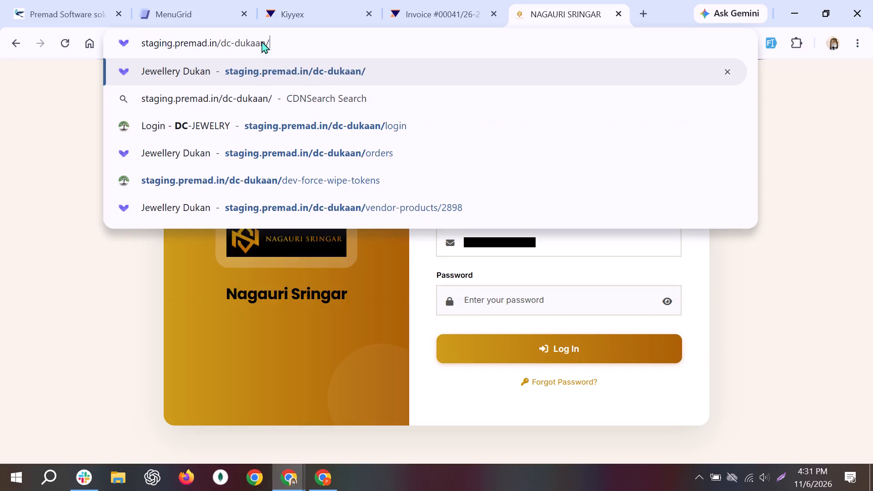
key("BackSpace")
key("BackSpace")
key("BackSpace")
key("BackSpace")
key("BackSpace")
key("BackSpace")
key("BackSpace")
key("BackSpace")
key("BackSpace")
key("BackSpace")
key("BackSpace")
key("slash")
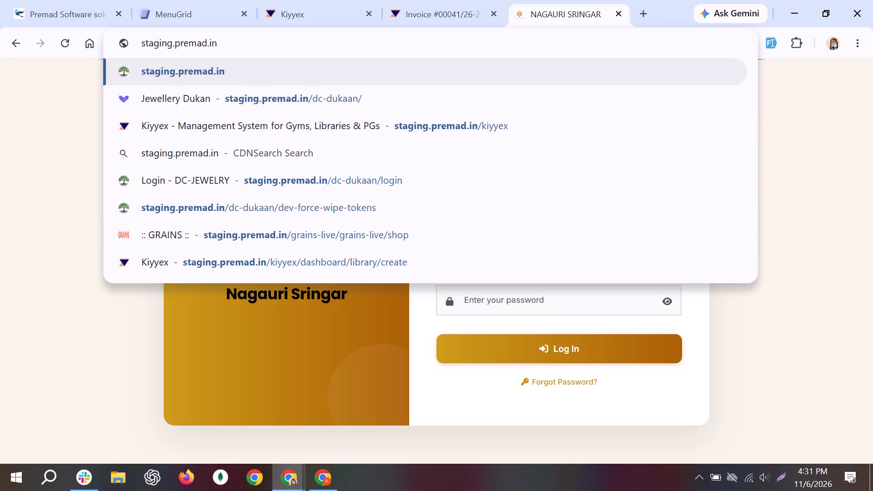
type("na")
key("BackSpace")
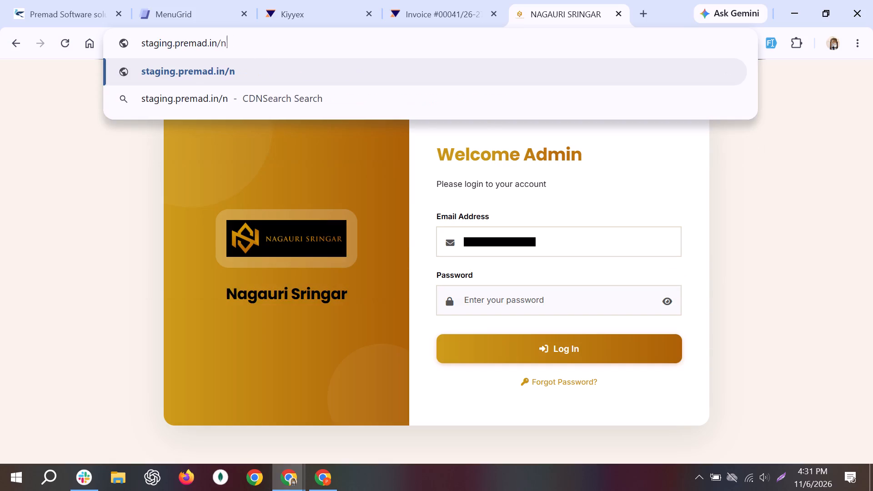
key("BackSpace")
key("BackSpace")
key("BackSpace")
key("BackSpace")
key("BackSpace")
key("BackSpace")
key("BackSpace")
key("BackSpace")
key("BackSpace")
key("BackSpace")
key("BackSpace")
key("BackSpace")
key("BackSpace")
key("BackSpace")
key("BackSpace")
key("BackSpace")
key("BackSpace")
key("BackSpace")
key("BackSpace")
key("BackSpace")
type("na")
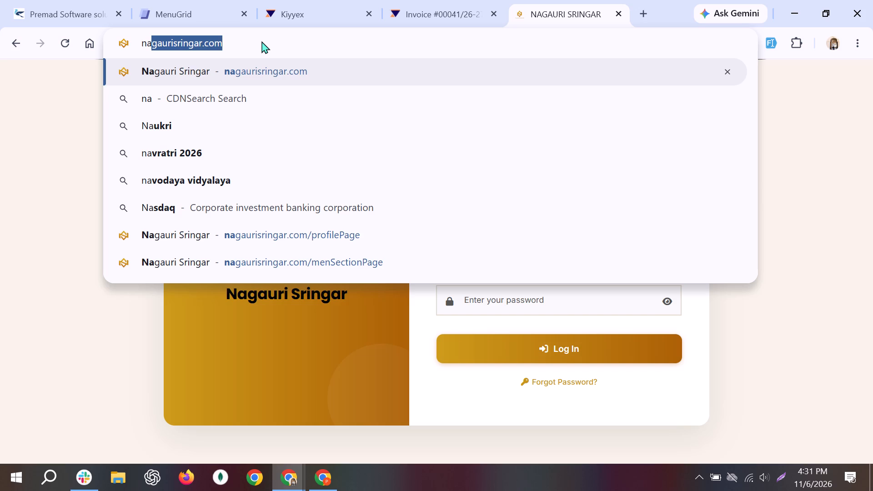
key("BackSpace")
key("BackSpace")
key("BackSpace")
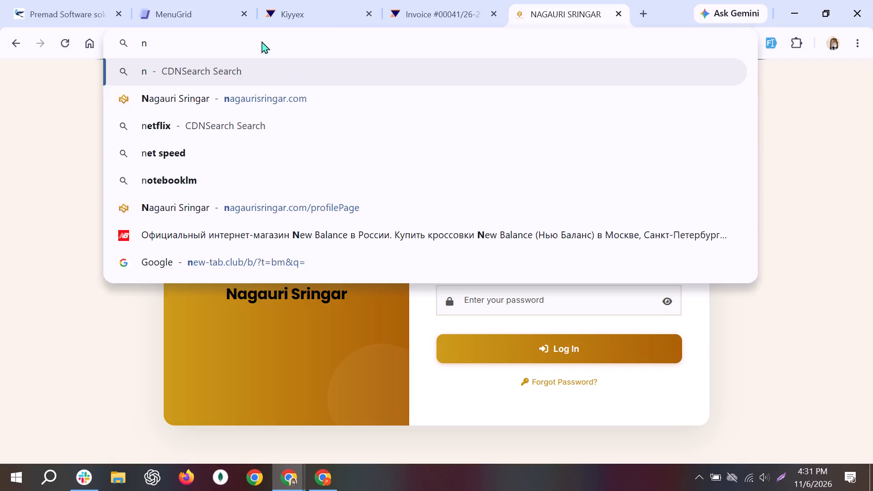
Open the Nagauri Sringar site at 147.93.20.138:8800 in the current tab.
key("1")
key("Right")
key("BackSpace")
key("BackSpace")
key("BackSpace")
key("BackSpace")
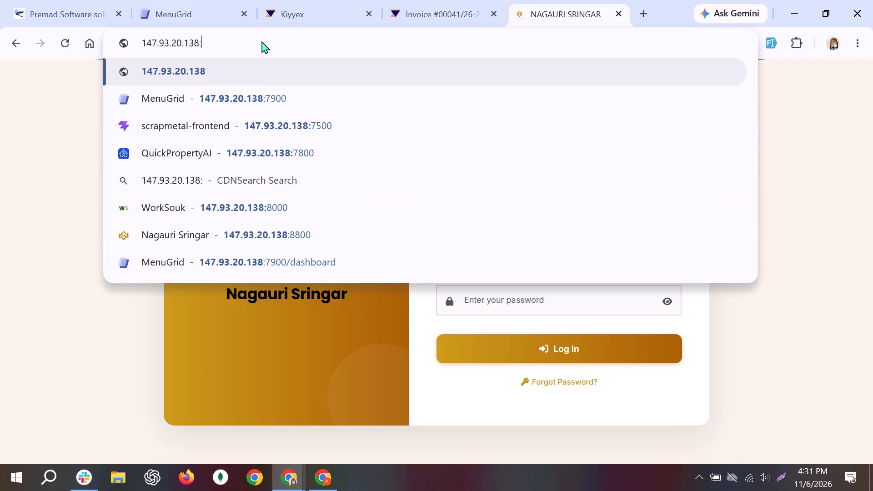
type("800")
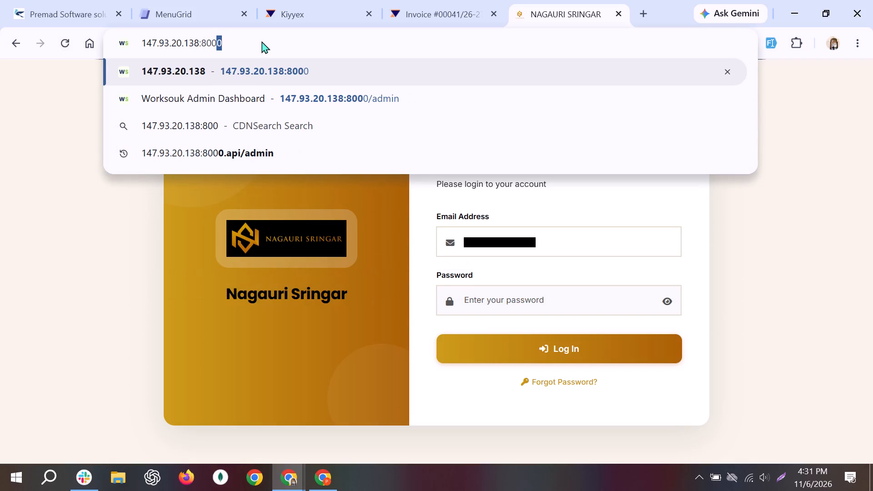
key("BackSpace")
key("BackSpace")
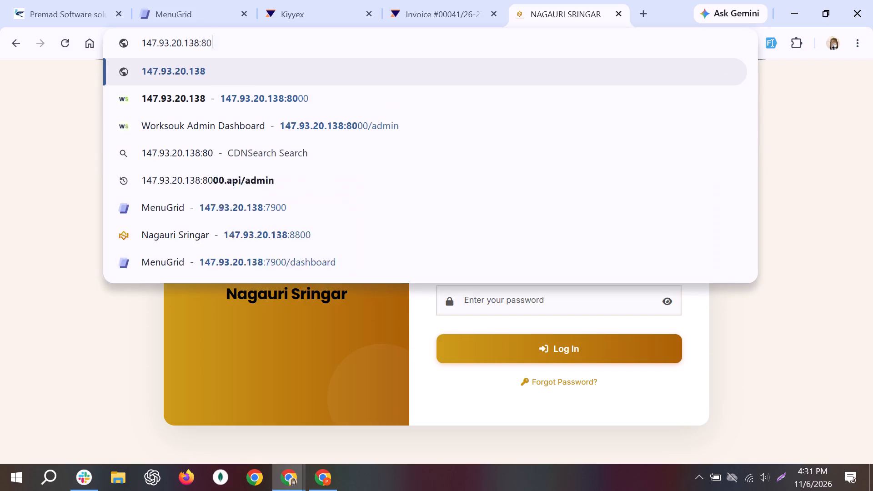
key("BackSpace")
key("BackSpace")
key("Down")
key("Down")
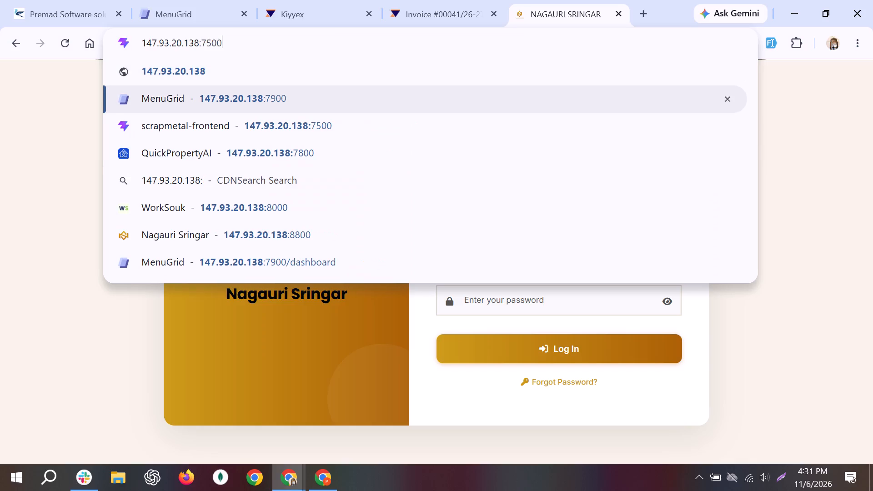
key("Down")
key("Down")
key("Down")
key("Down")
key("Return")
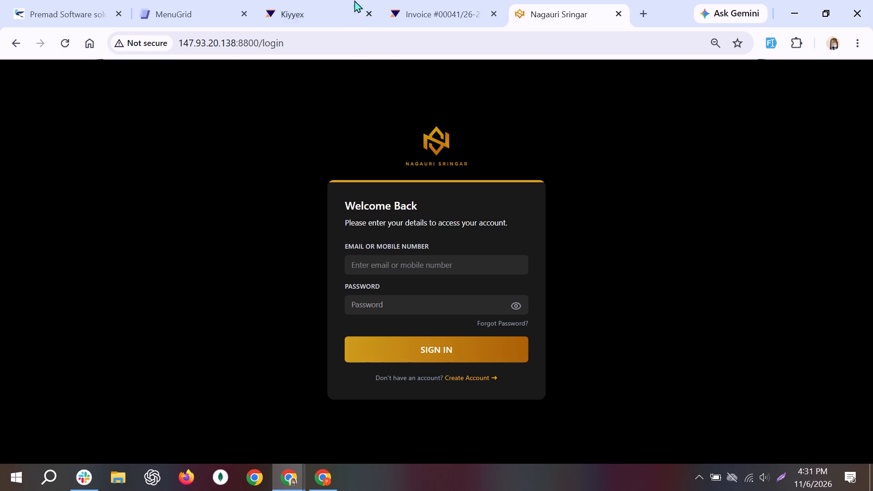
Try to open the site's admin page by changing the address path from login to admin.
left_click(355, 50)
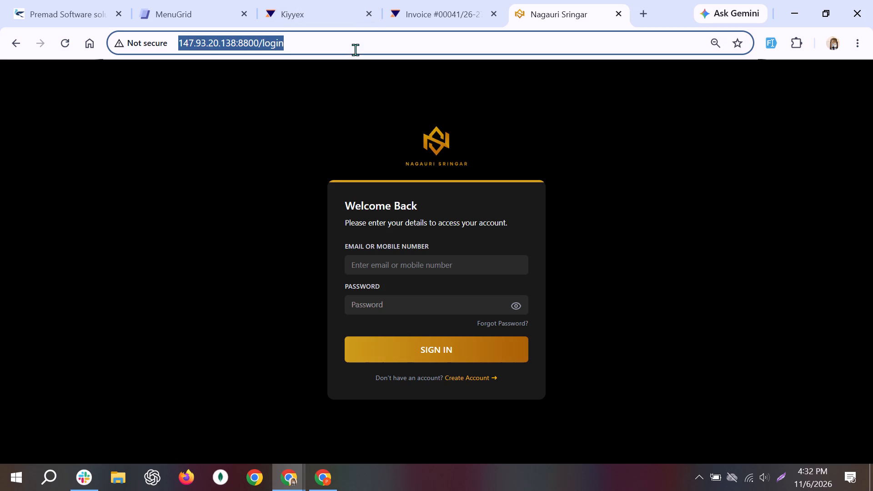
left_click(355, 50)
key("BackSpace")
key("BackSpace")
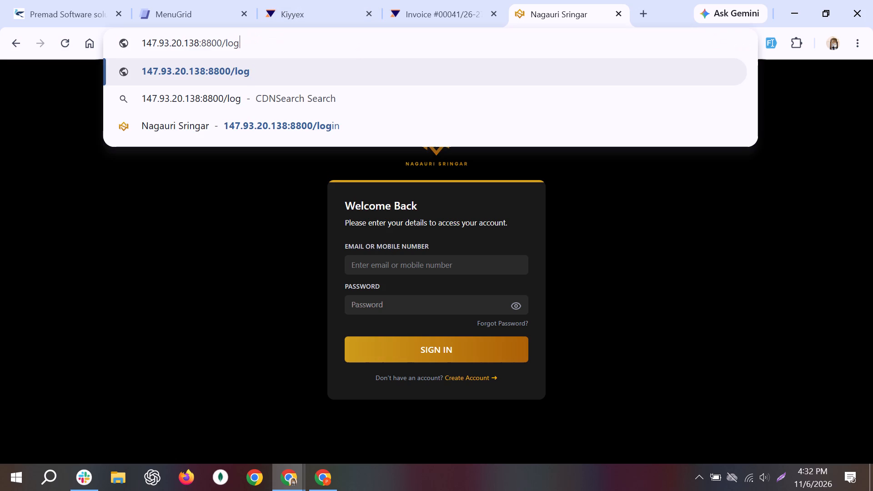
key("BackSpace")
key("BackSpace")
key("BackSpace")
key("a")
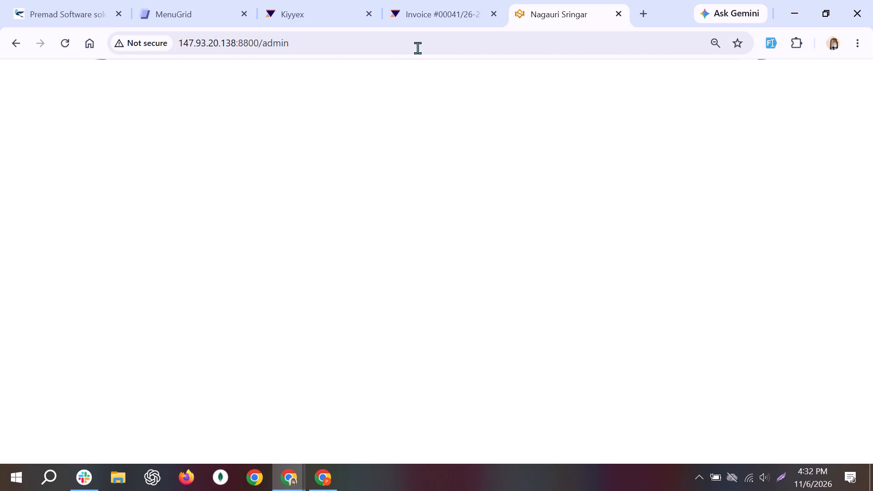
Remove the admin path from the address and load the site's home page at 147.93.20.138:8800.
left_click(417, 48)
left_click(417, 48)
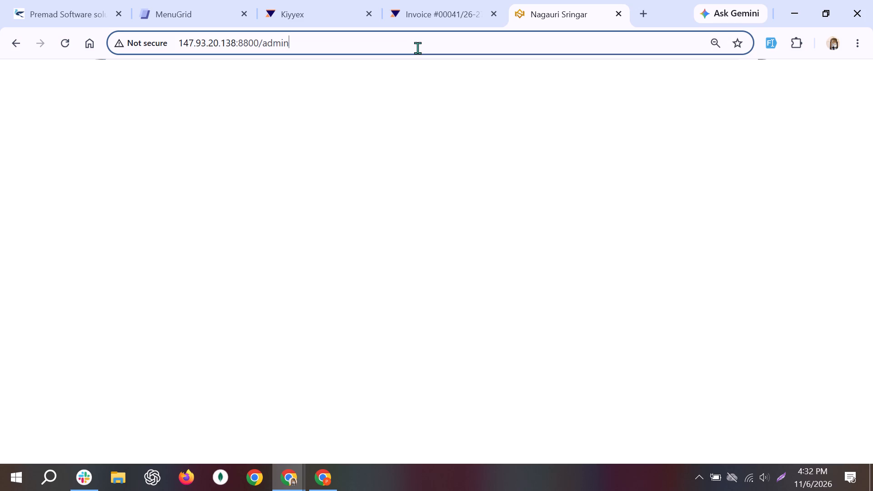
key("BackSpace")
key("BackSpace")
key("BackSpace")
key("BackSpace")
key("BackSpace")
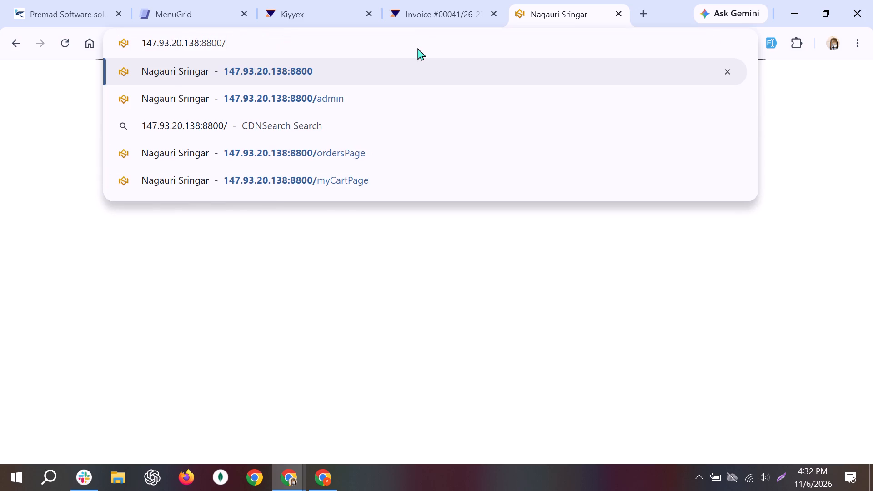
key("Return")
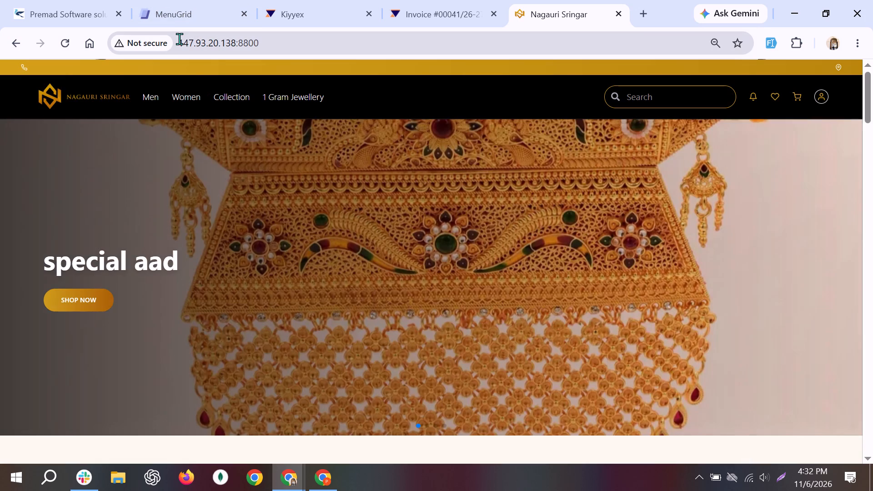
Try to reach the admin page by putting admin/ in front of 147.93.20.138:8800 in the address.
left_click(179, 41)
left_click(179, 41)
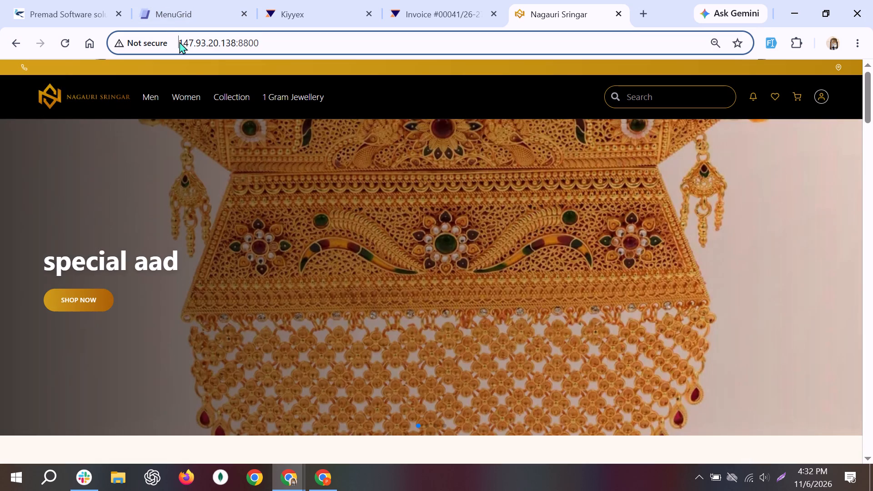
type("/ad")
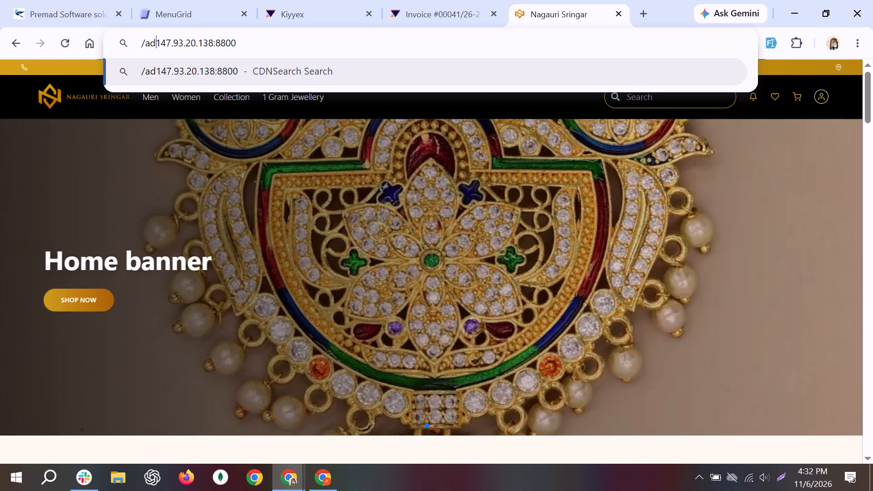
key("BackSpace")
key("BackSpace")
key("BackSpace")
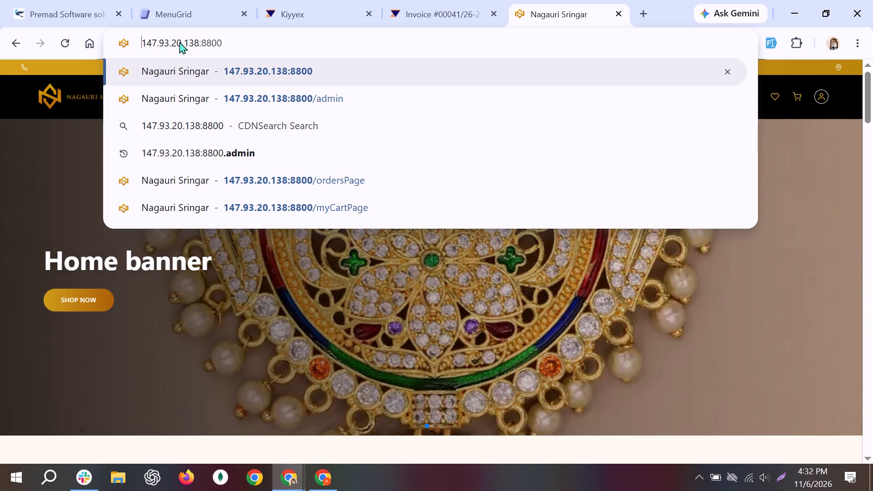
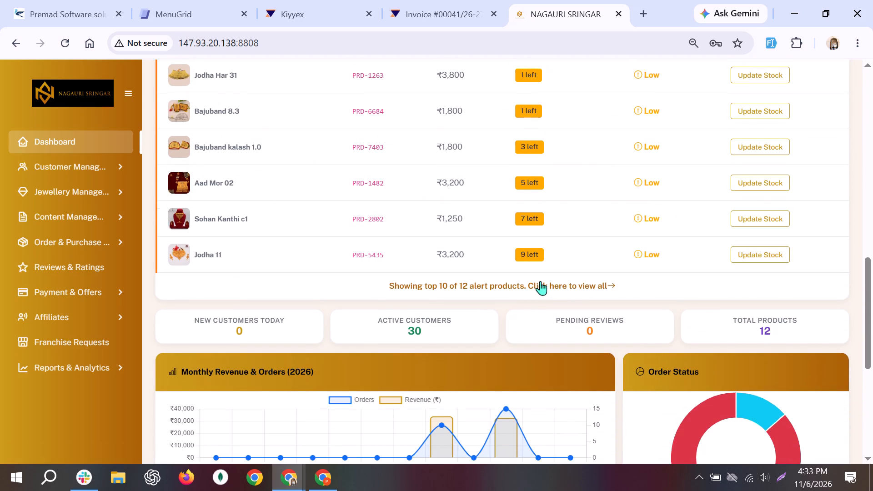
Open the full list of inventory stock alerts from the admin dashboard, look through it and close it.
left_click(541, 283)
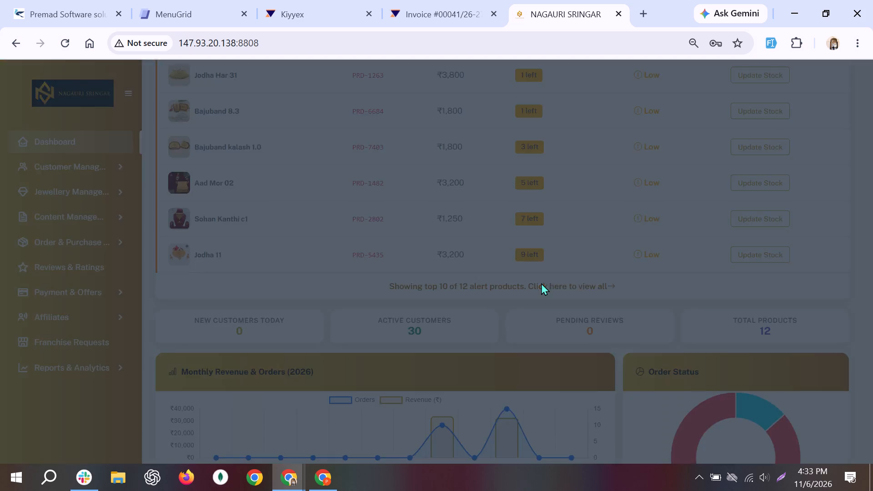
scroll(541, 283, "down", 16)
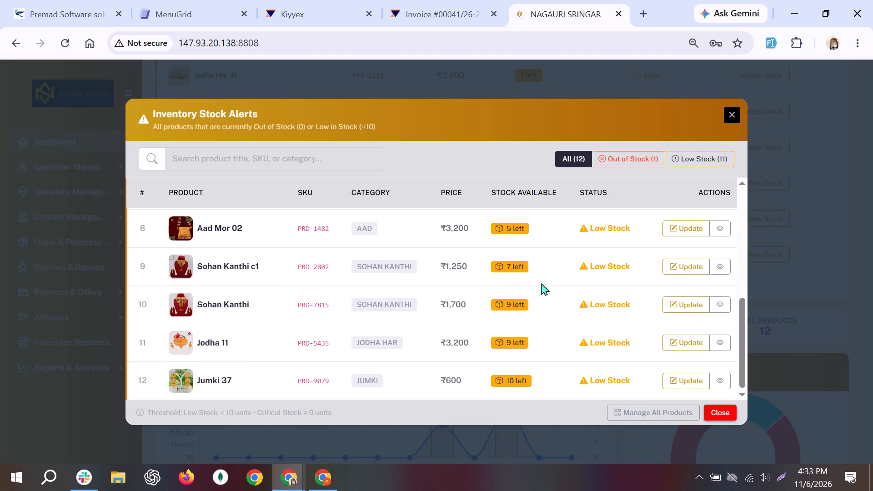
scroll(541, 283, "up", 12)
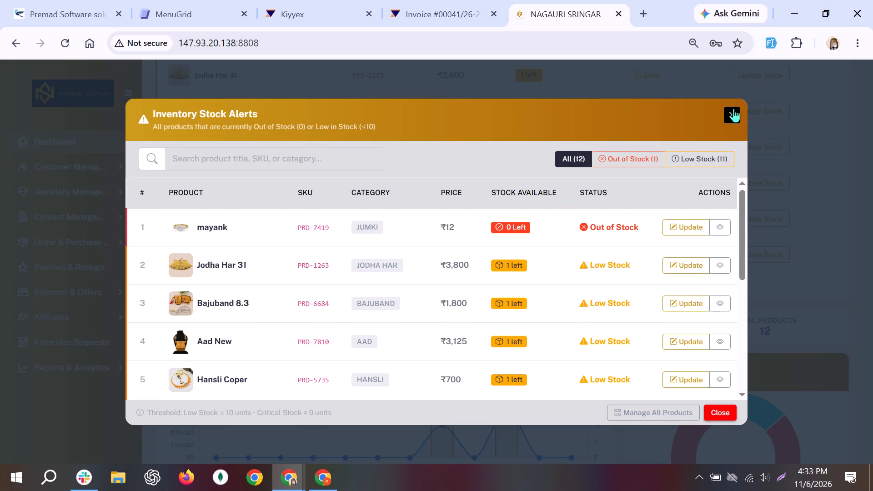
left_click(730, 114)
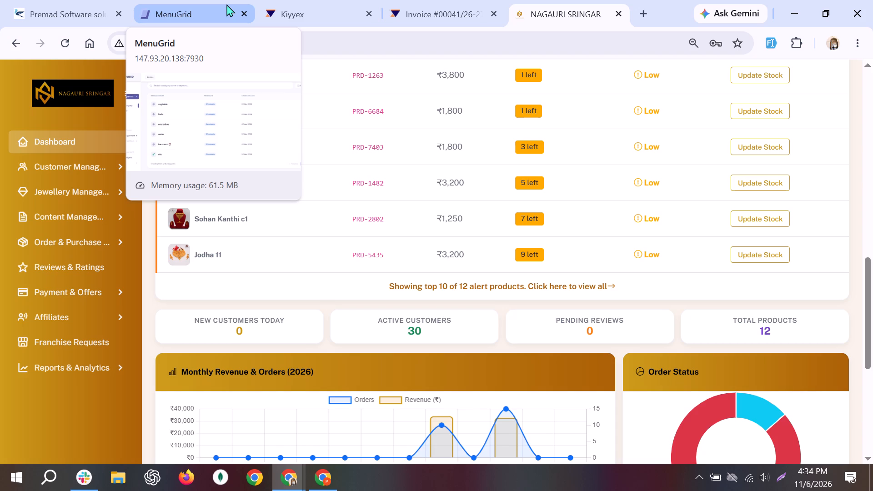
Close the MenuGrid browser tab.
left_click(226, 4)
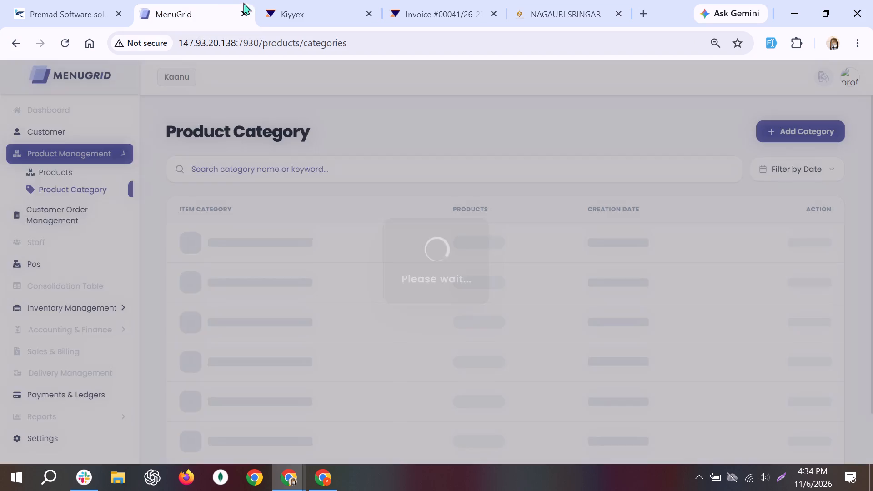
left_click(246, 13)
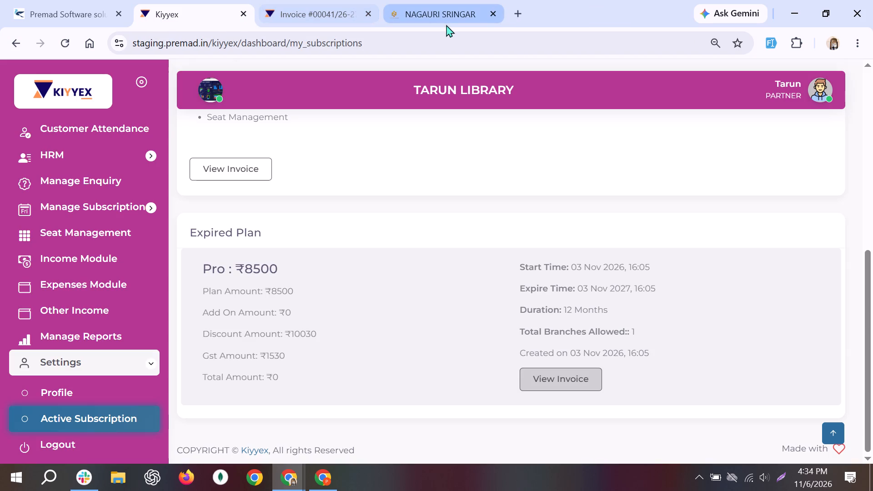
Go back to the Nagauri Sringar admin dashboard and review its summary figures, recent orders and inventory alerts.
left_click(446, 25)
scroll(413, 241, "up", 4)
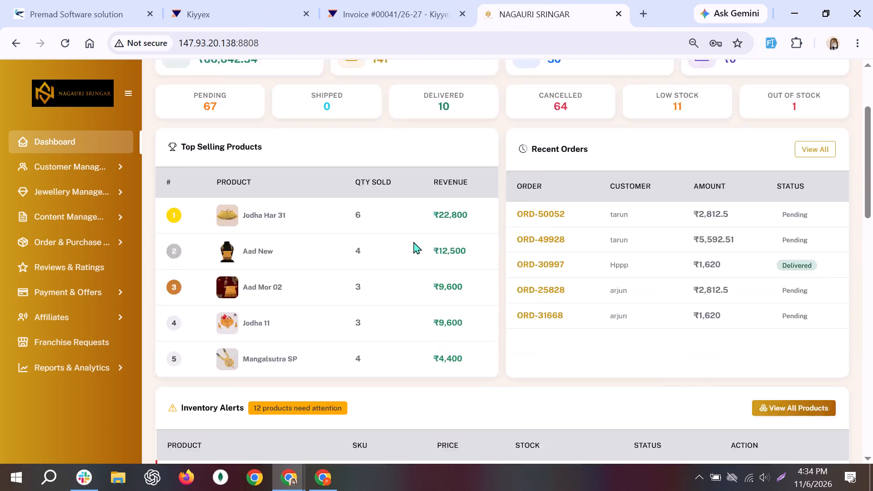
scroll(413, 241, "up", 13)
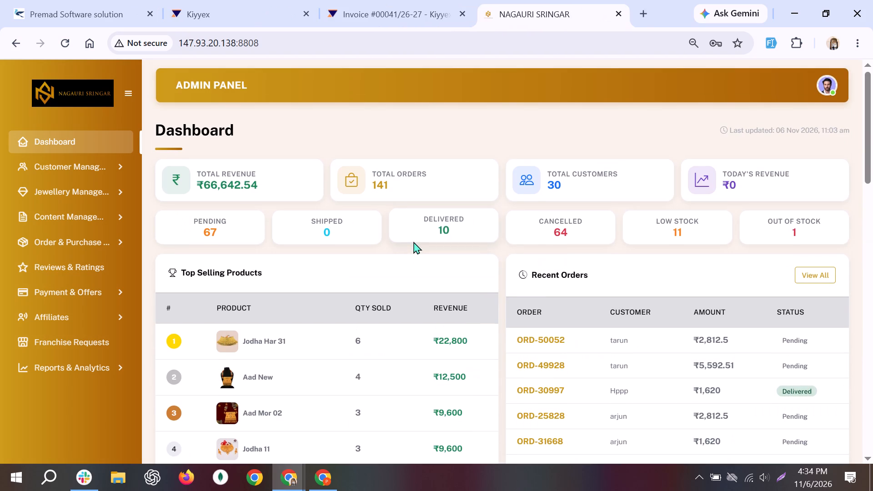
scroll(413, 241, "down", 6)
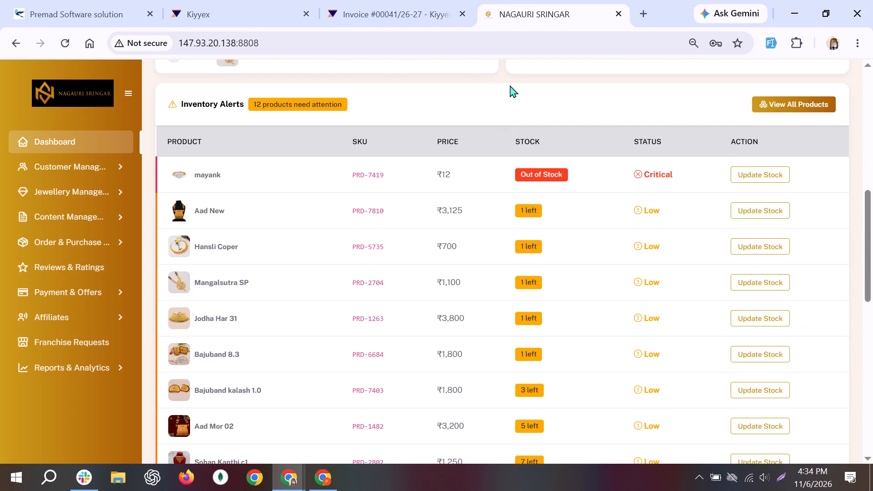
Check the November2026 out-of-stock issue in the Nagauri Sringar Maintenance Sheet against the dashboard's inventory alerts.
key("alt+Tab")
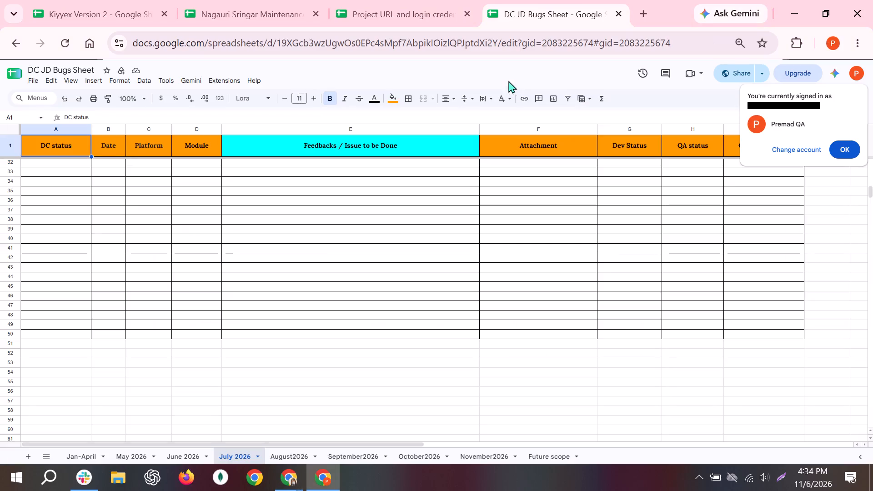
left_click(272, 2)
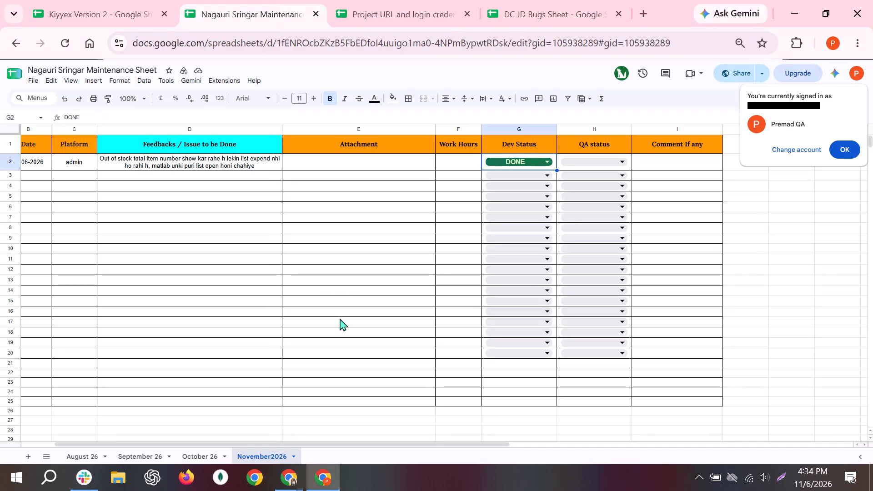
key("alt+Tab")
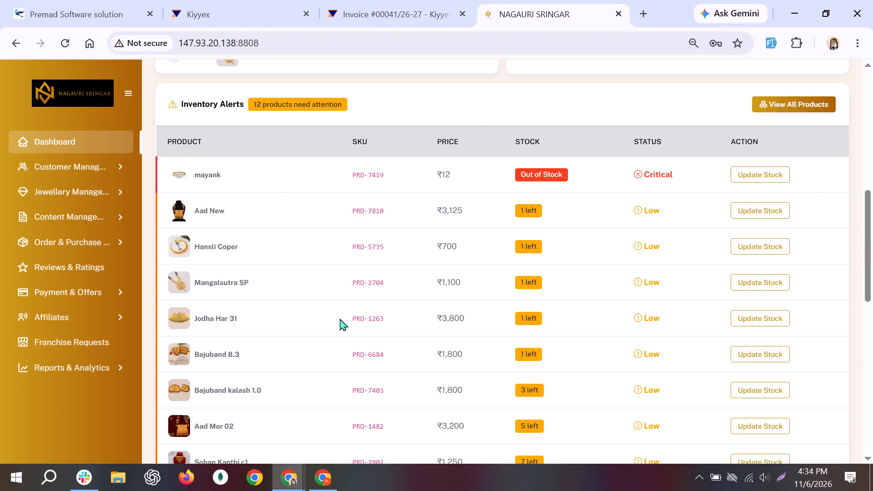
key("alt+Tab")
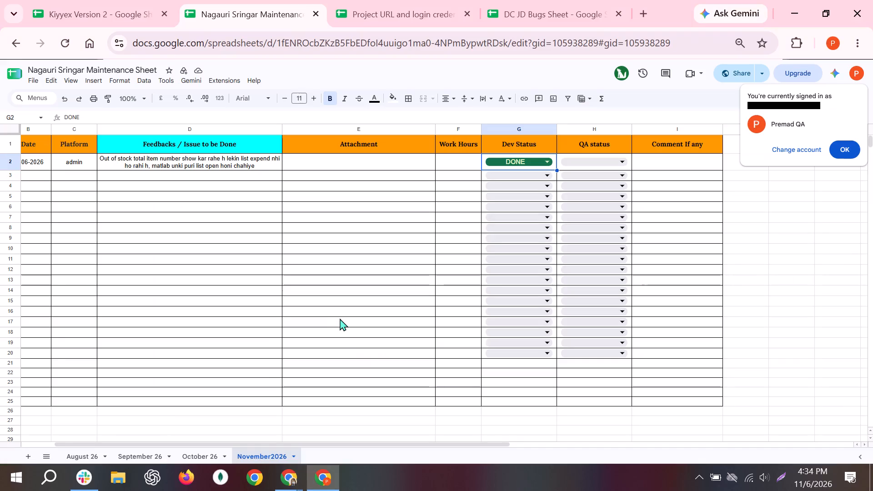
key("alt+Tab")
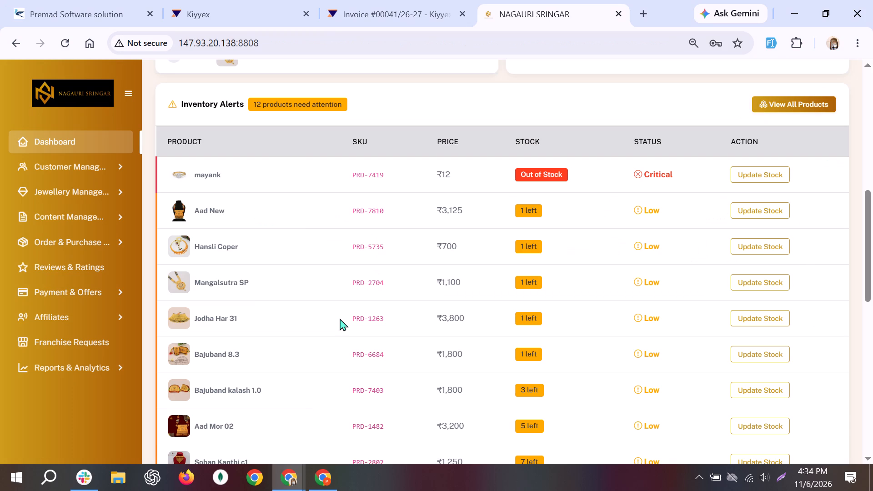
key("alt+Tab")
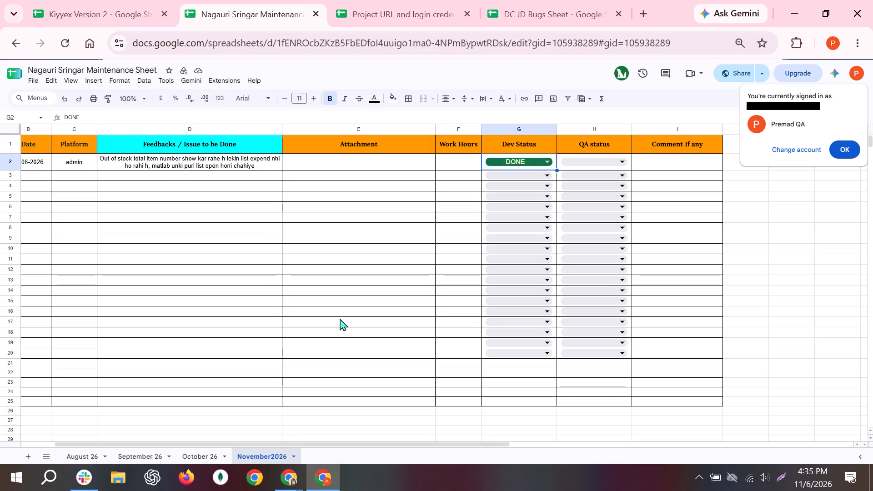
Examine the Inventory Alerts list on the admin dashboard for the reported out-of-stock list issue.
key("alt+Tab")
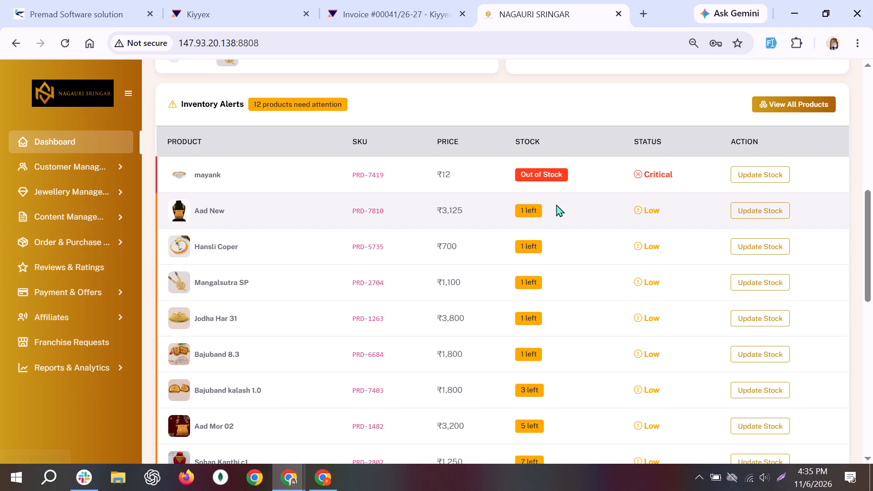
scroll(556, 204, "down", 2)
scroll(556, 204, "up", 1)
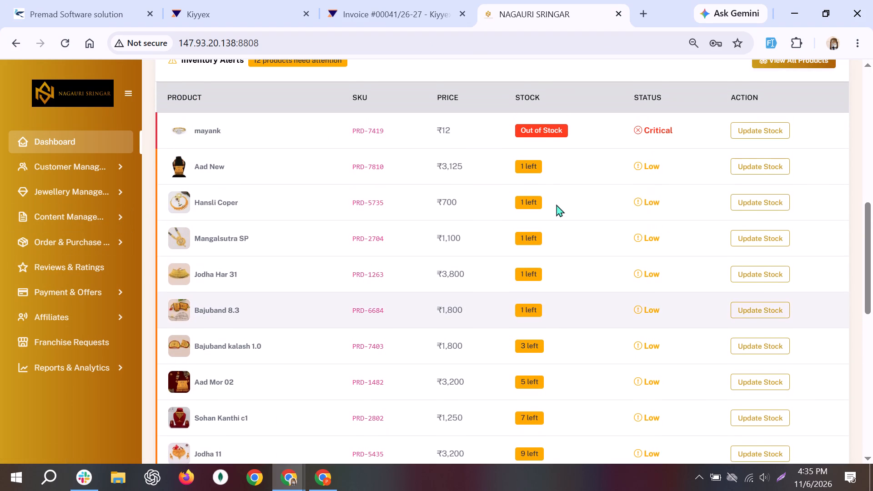
scroll(517, 134, "down", 2)
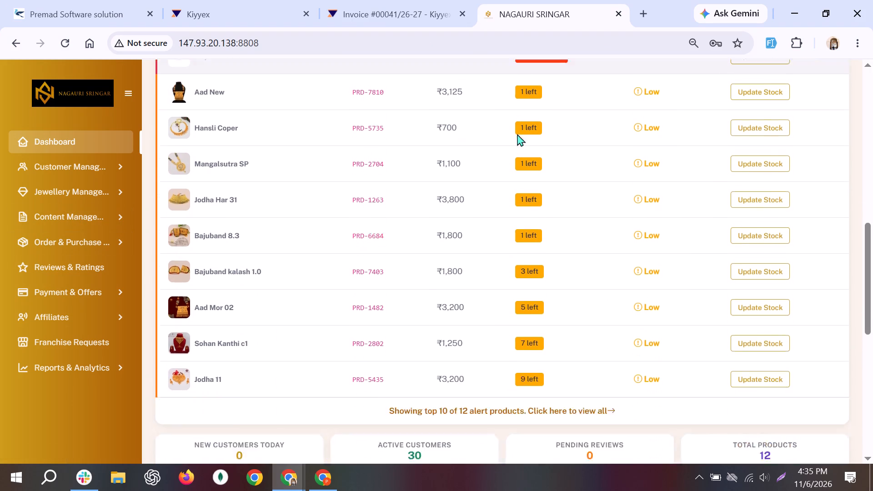
scroll(517, 134, "down", 1)
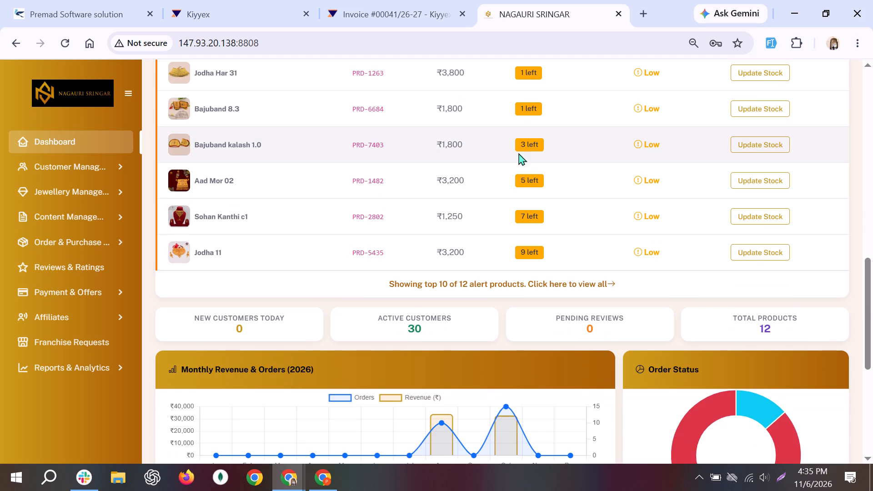
scroll(535, 269, "down", 2)
scroll(535, 269, "up", 5)
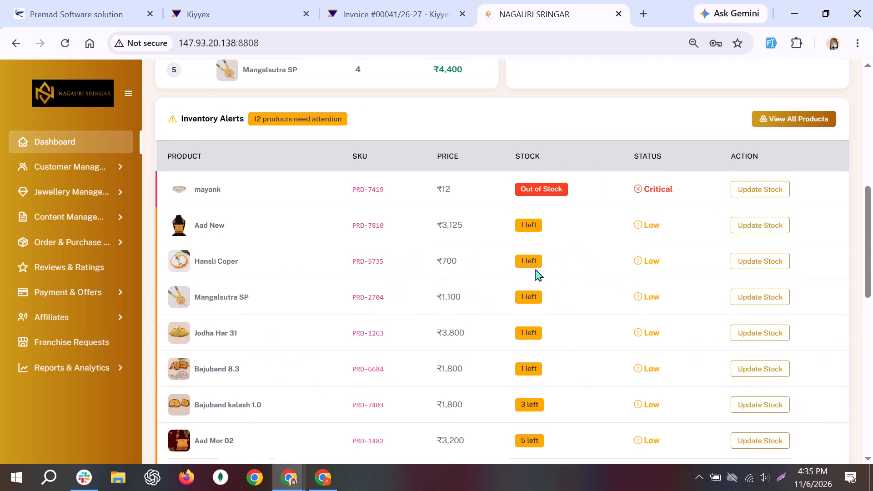
scroll(535, 269, "up", 1)
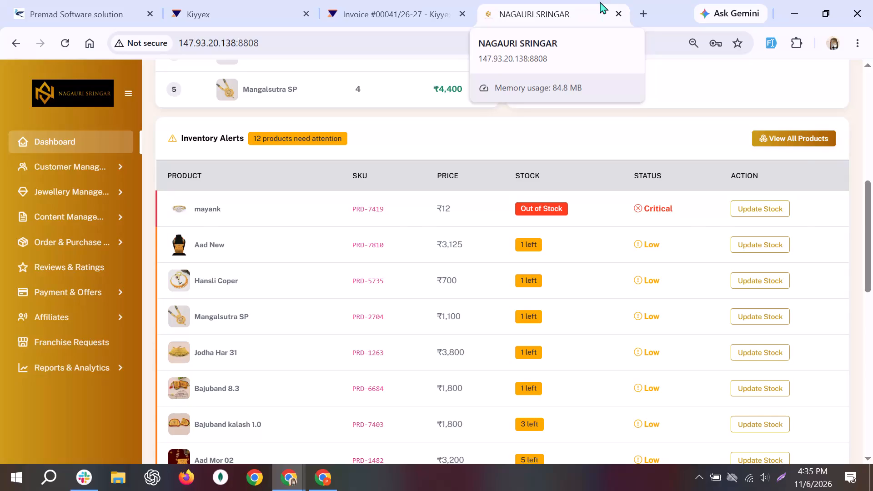
Open a new tab in the browser window that holds the Nagauri Sringar Maintenance Sheet.
key("alt+Tab")
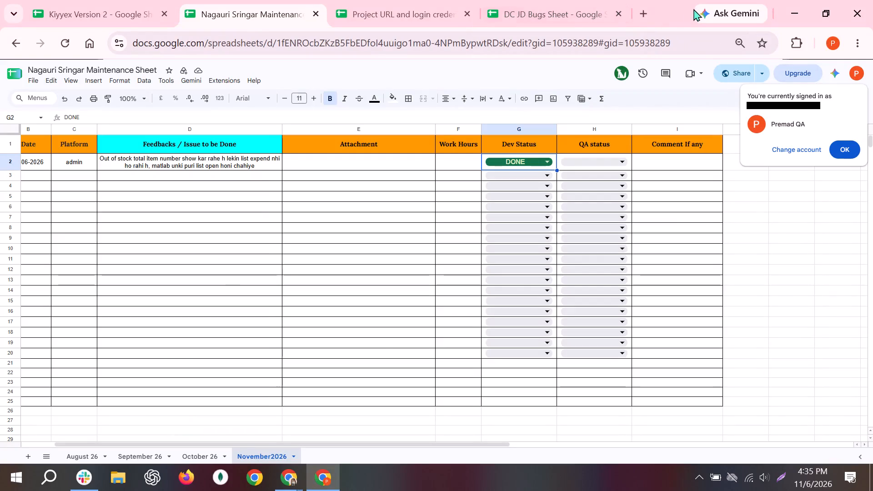
left_click(642, 6)
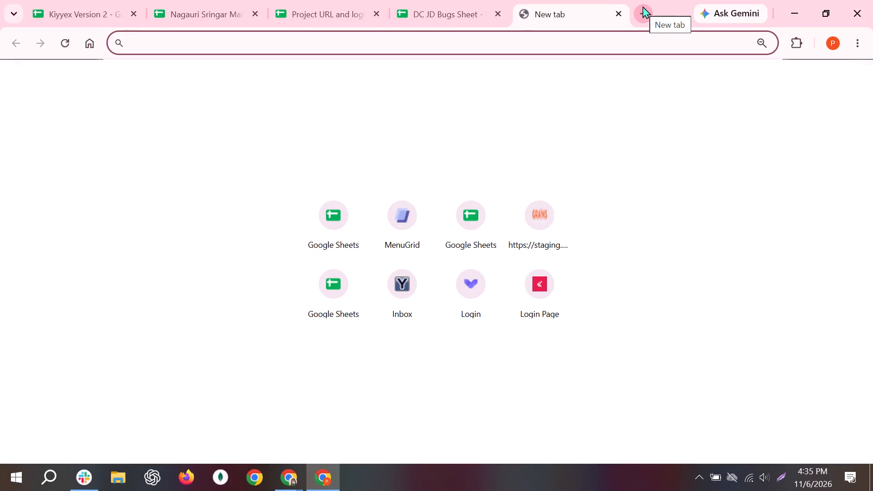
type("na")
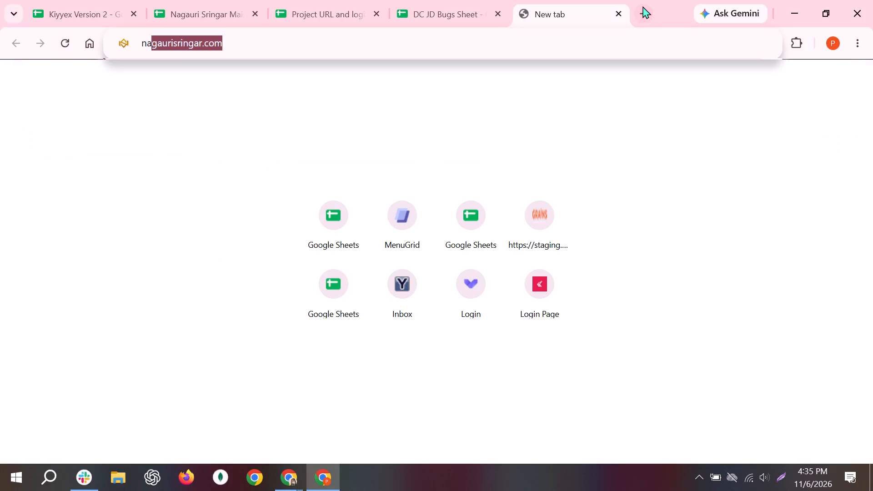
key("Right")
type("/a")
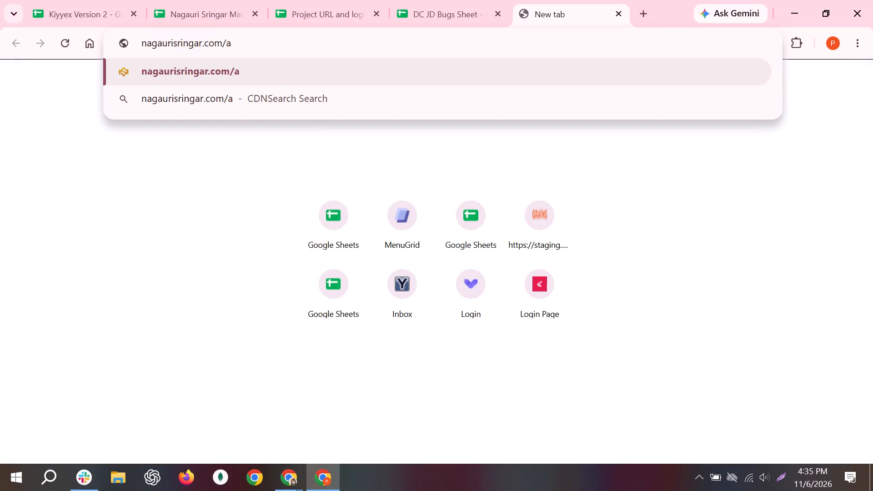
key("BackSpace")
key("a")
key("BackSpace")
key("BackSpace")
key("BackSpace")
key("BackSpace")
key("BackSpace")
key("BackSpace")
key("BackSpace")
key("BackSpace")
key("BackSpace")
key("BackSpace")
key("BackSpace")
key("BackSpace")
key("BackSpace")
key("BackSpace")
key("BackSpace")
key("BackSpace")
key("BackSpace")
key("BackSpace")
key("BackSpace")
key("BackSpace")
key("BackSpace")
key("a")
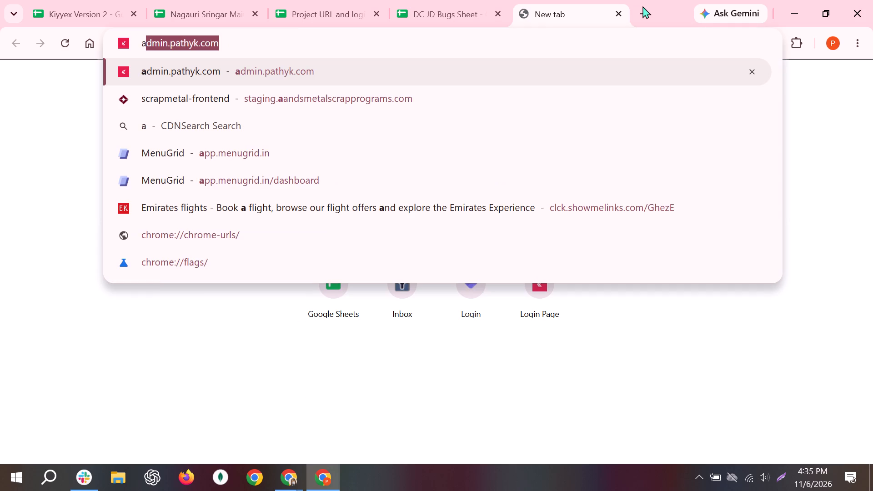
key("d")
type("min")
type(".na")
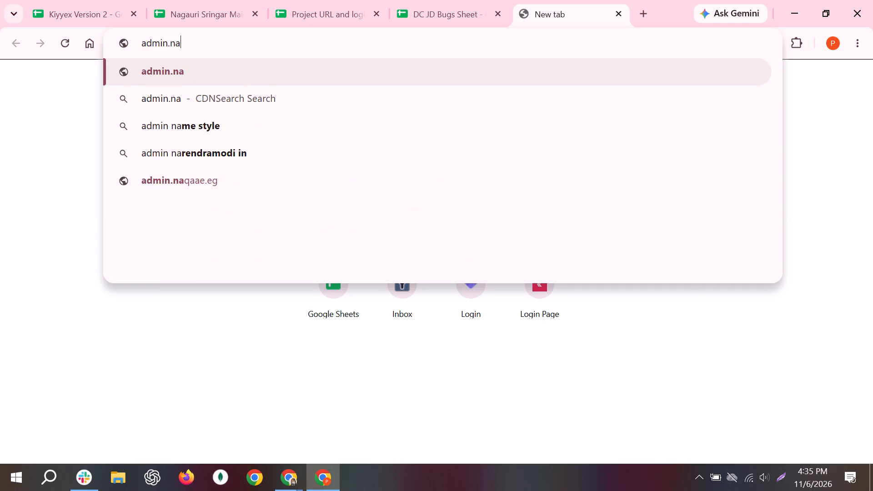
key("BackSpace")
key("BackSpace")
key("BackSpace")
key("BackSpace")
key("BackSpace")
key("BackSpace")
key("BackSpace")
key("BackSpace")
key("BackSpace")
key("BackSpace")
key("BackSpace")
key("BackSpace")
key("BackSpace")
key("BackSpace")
Try to open the live site's admin page at nagaurisringar.com/admin, and clear the address.
type("na")
key("Right")
type("/admin")
key("Return")
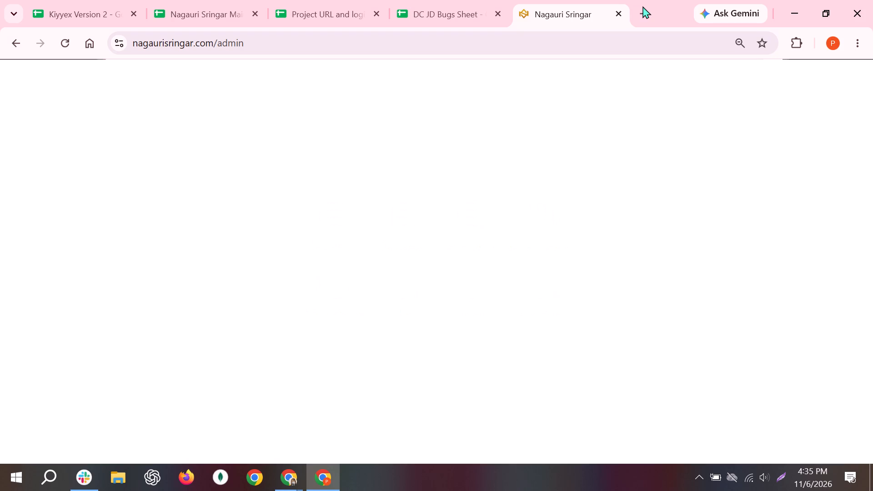
left_click(585, 48)
key("BackSpace")
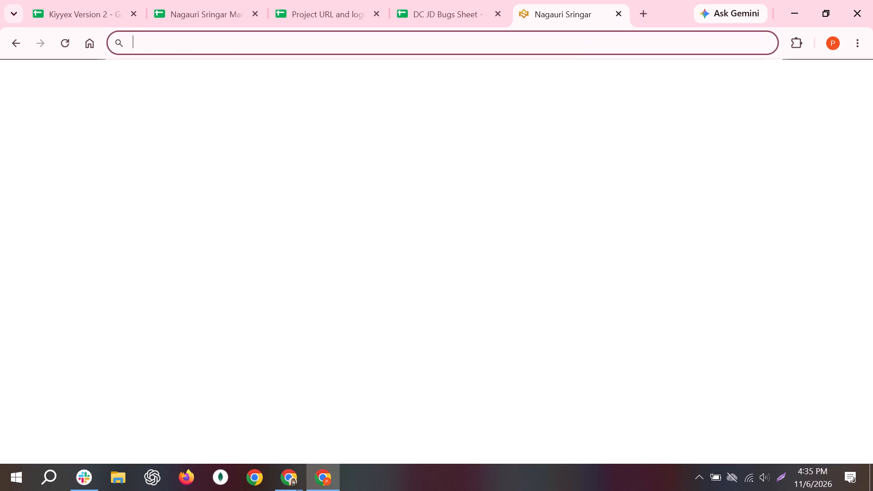
In the window with the admin dashboard, open a new tab and enter an address beginning nagaurisringar.com/a.
key("alt+Tab")
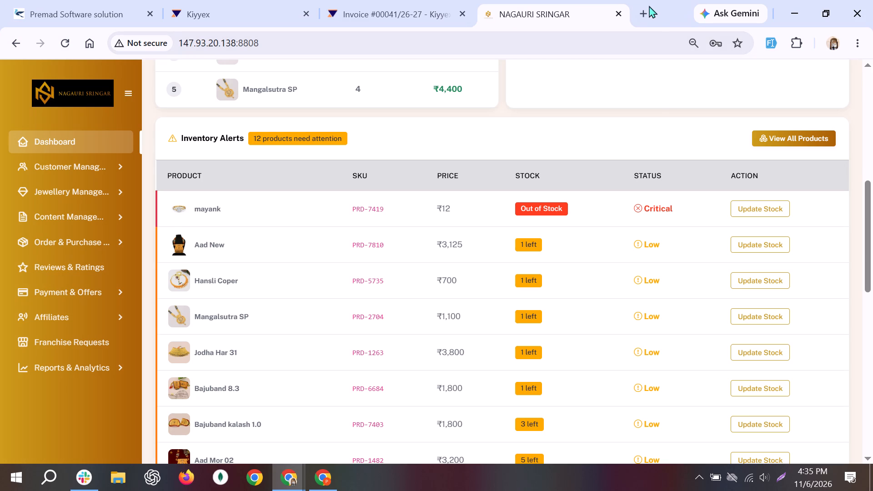
left_click(644, 13)
key("n")
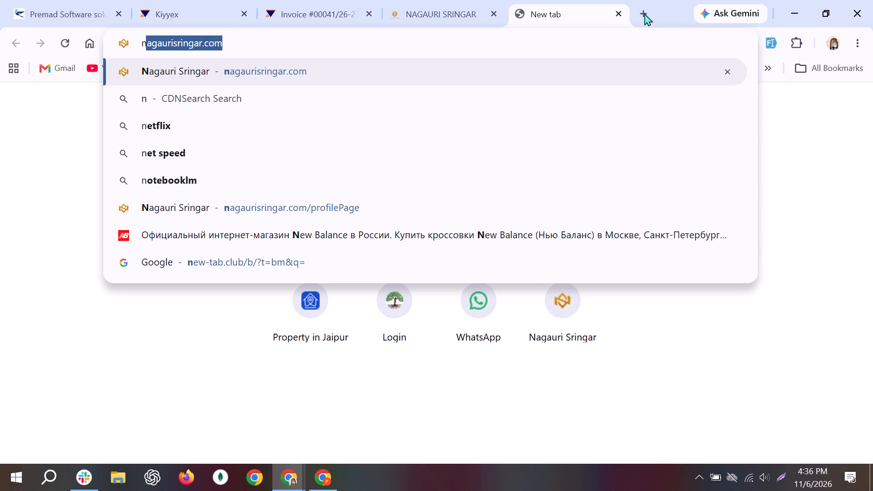
key("Right")
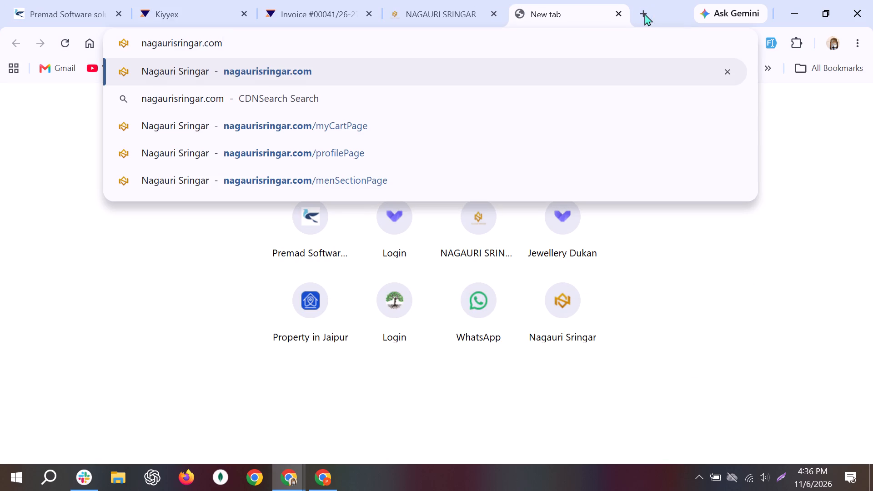
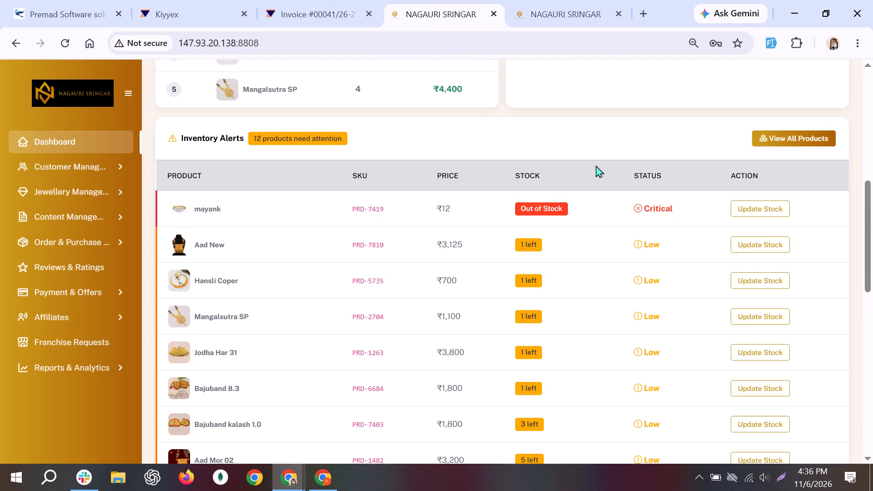
Open the full Inventory Stock Alerts list from the dashboard and filter it to Out of Stock products.
scroll(496, 318, "down", 3)
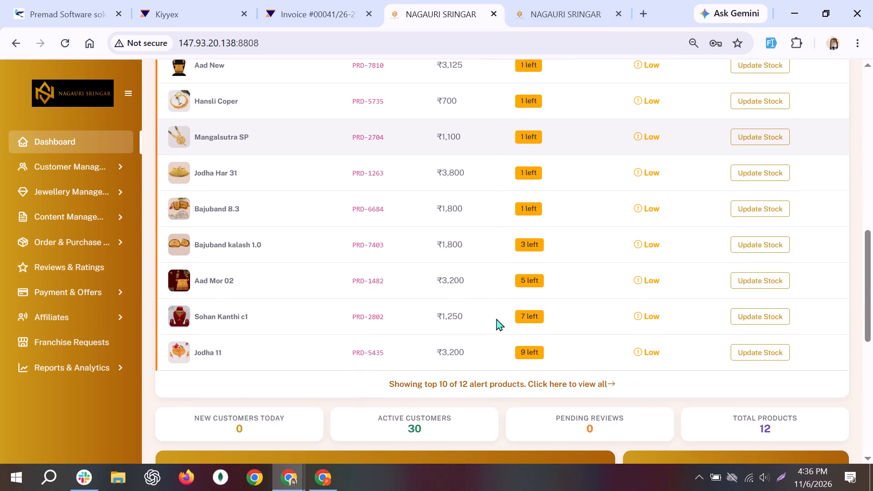
scroll(496, 318, "down", 2)
scroll(514, 239, "up", 7)
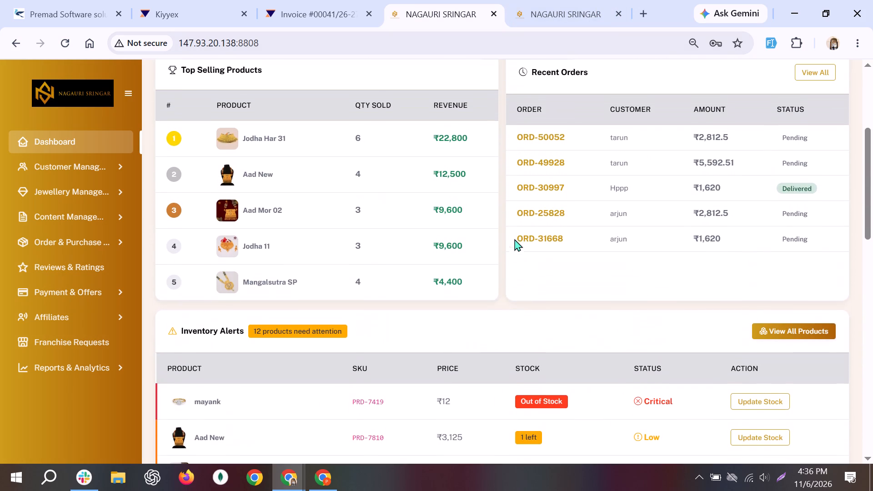
left_click(799, 331)
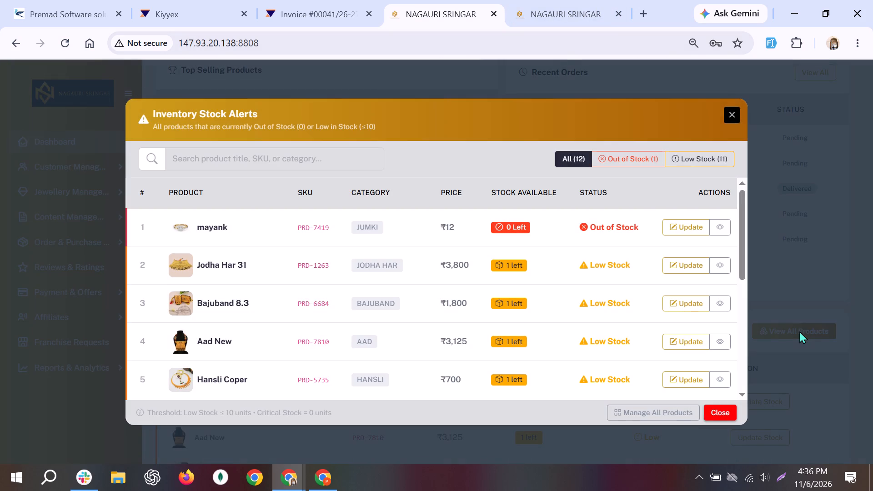
scroll(678, 301, "down", 7)
scroll(678, 301, "up", 7)
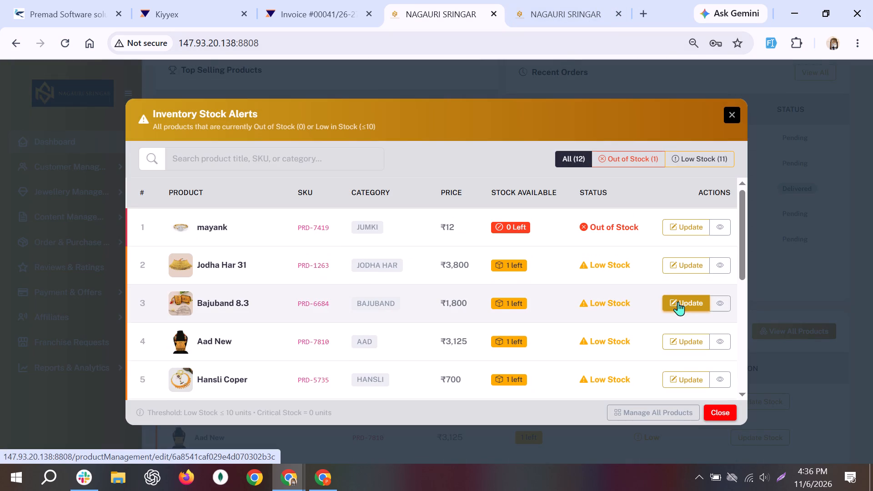
scroll(678, 301, "up", 6)
left_click(623, 155)
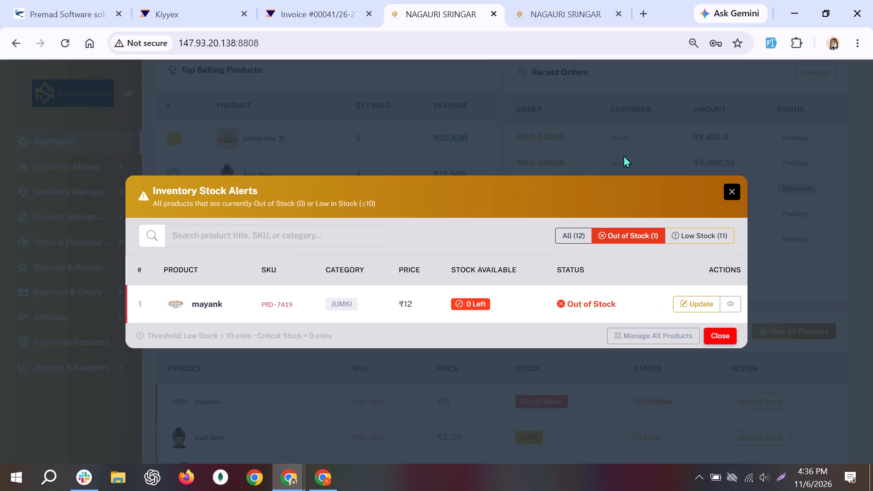
Try to view the details of the out-of-stock jumki product, and return to the dashboard.
left_click(733, 304)
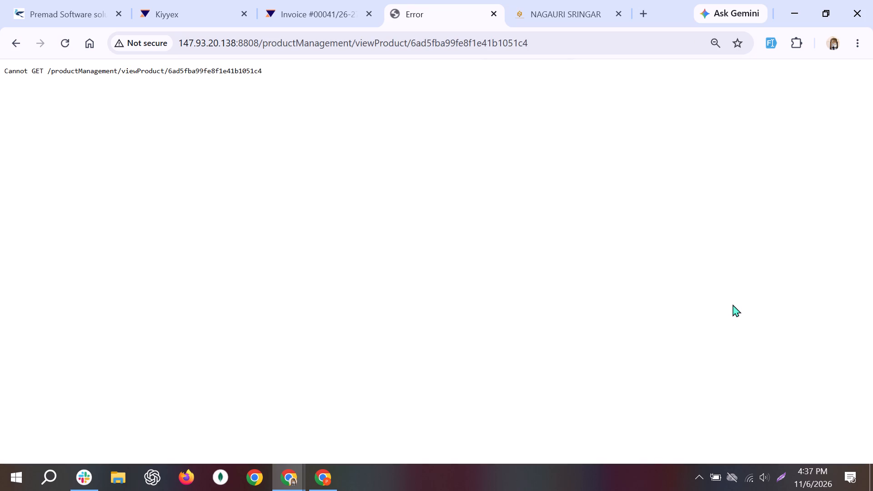
left_click(14, 42)
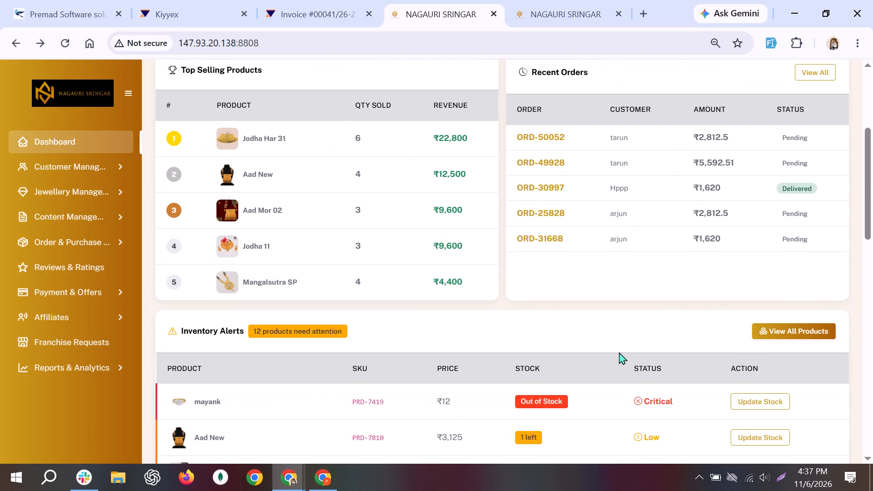
Reopen the full inventory alerts list and try to view the details of the Jodha Har 31 product.
scroll(619, 352, "down", 2)
scroll(702, 342, "left", 4)
scroll(702, 342, "down", 1)
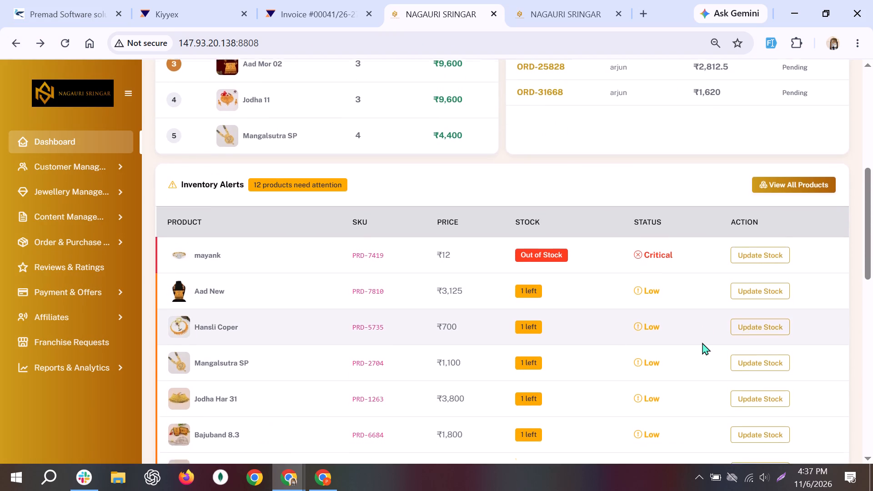
scroll(702, 342, "down", 4)
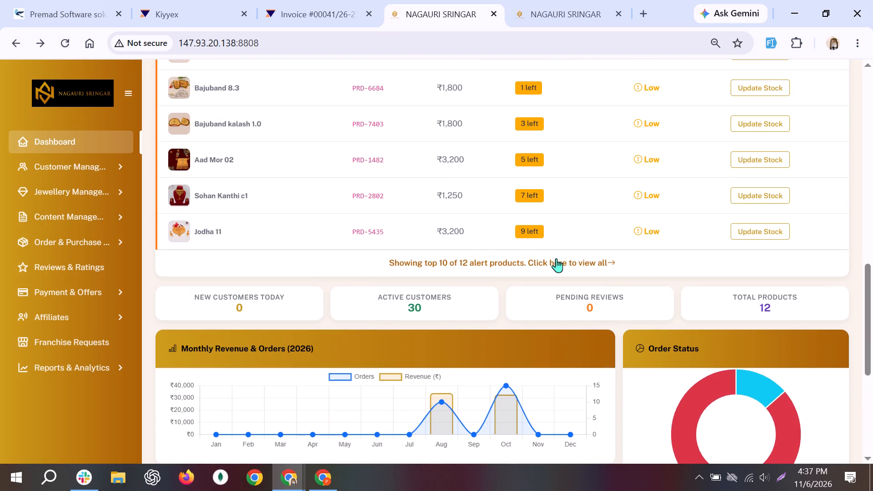
left_click(556, 258)
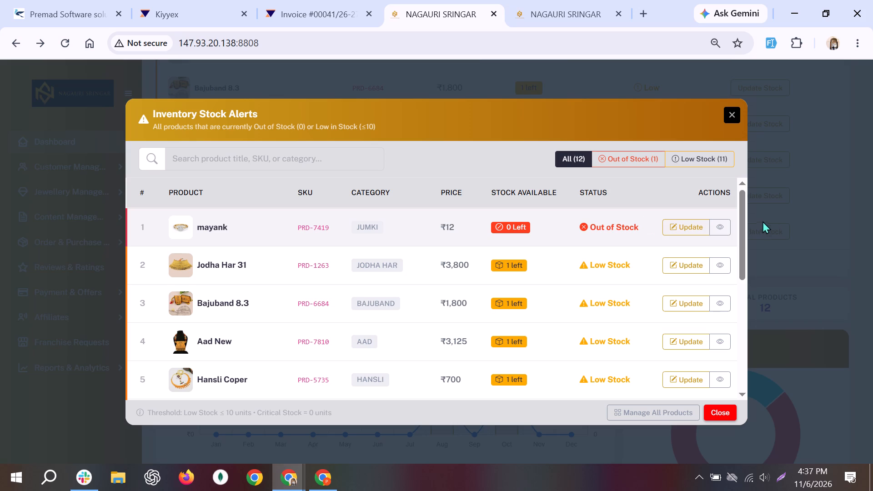
left_click(719, 264)
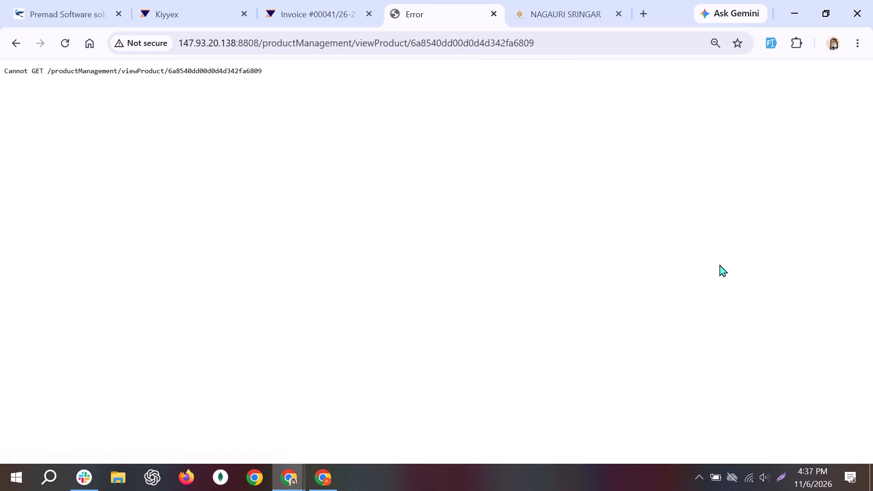
Capture the browser's tabs, address and the product page's error text as a screenshot and copy it to the clipboard.
key("grave")
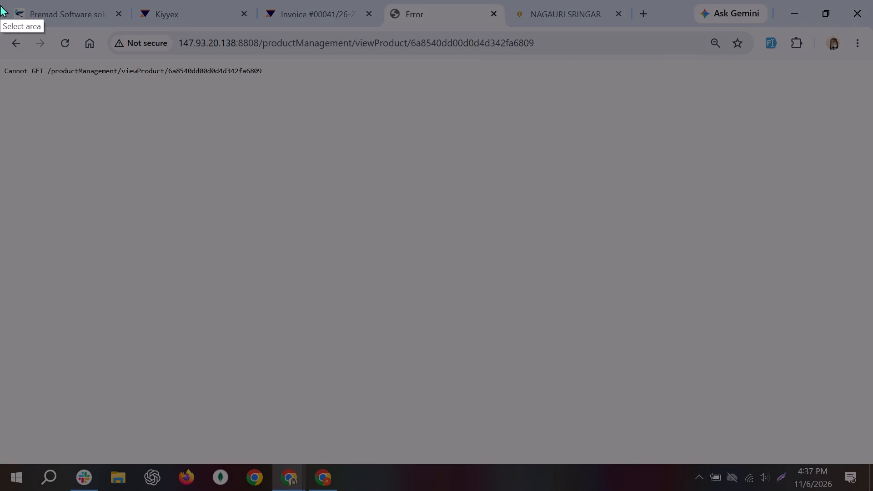
left_click_drag(0, 5, 872, 290)
key("ctrl+c")
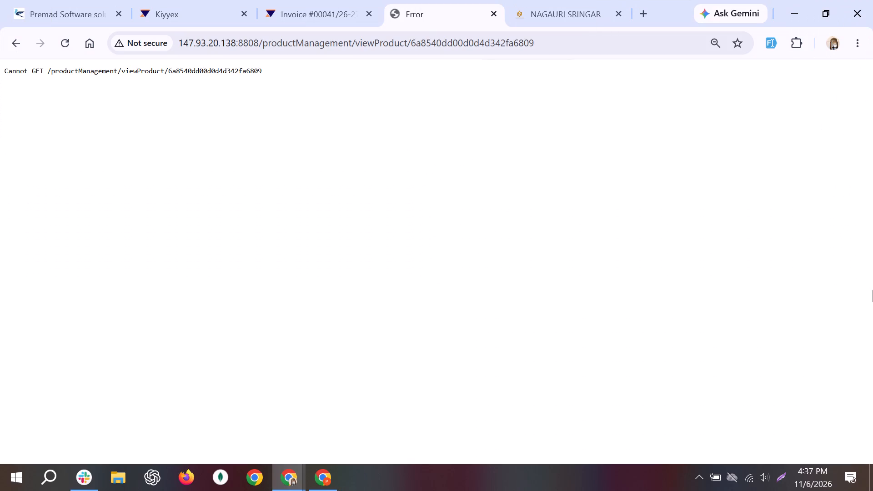
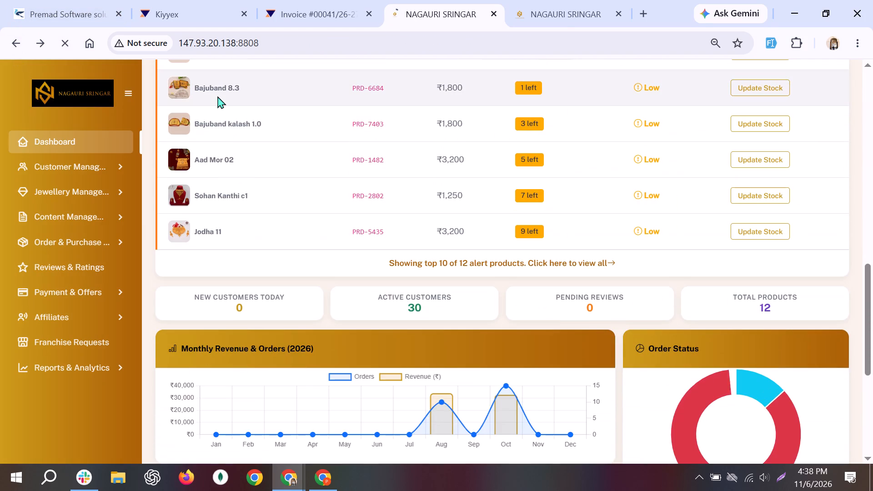
Reopen the full Inventory Stock Alerts list, open the out-of-stock jumki product for updating from it, and return to the dashboard.
scroll(595, 243, "up", 1)
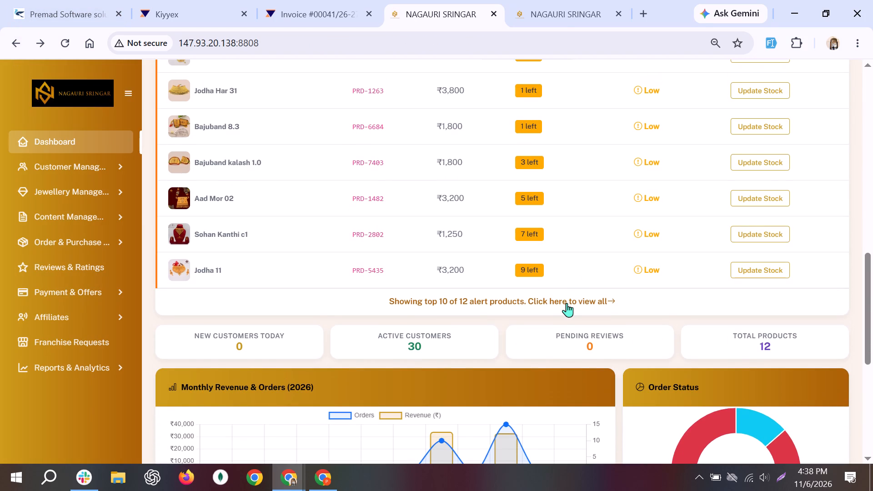
left_click(567, 303)
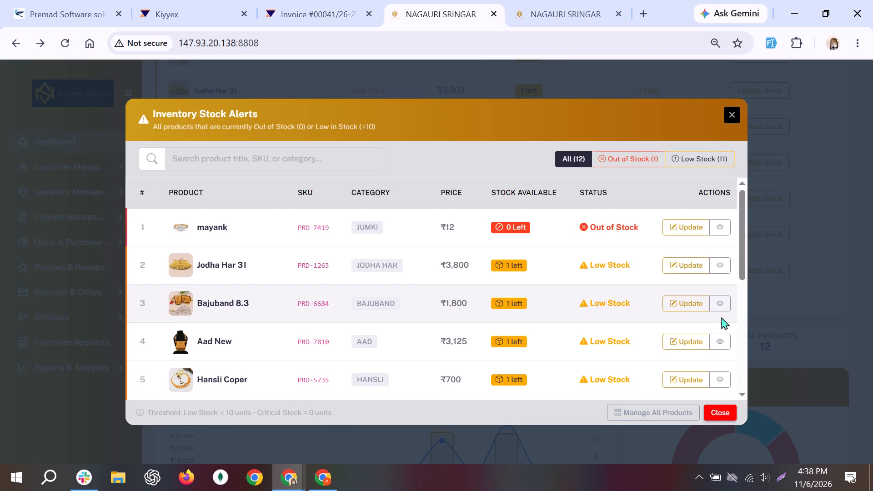
scroll(721, 317, "down", 2)
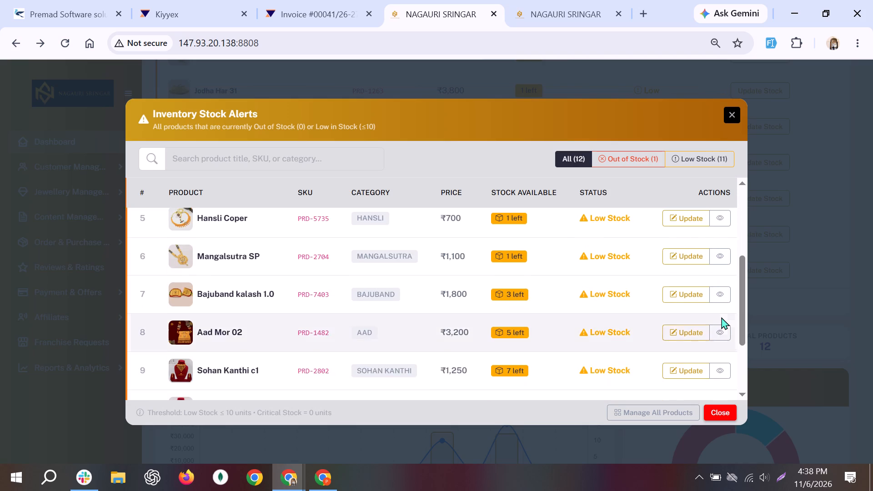
scroll(721, 317, "up", 20)
scroll(721, 317, "up", 4)
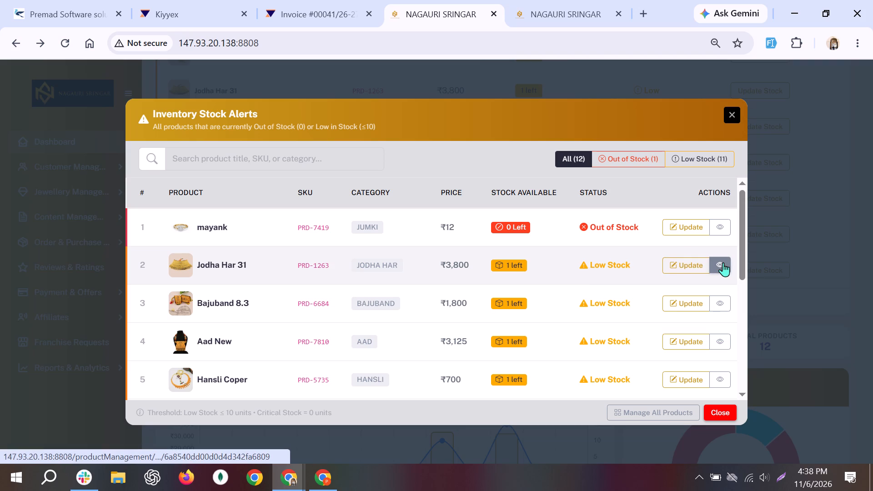
left_click(683, 223)
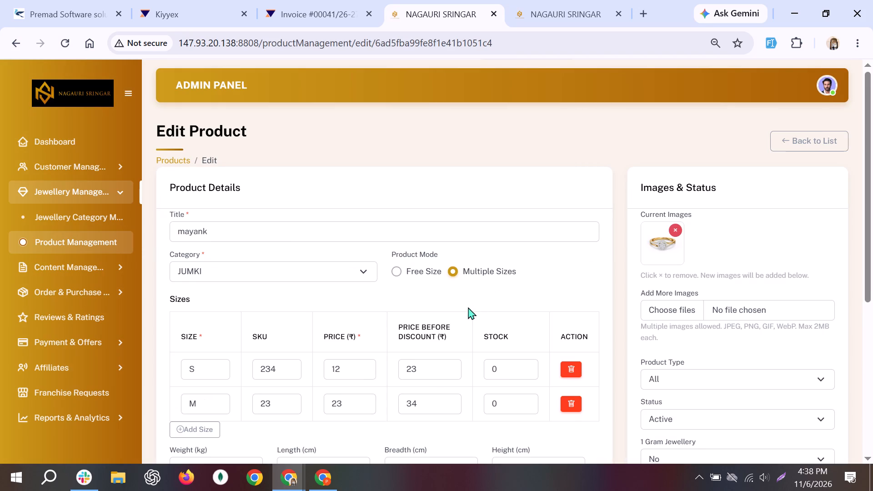
left_click(18, 38)
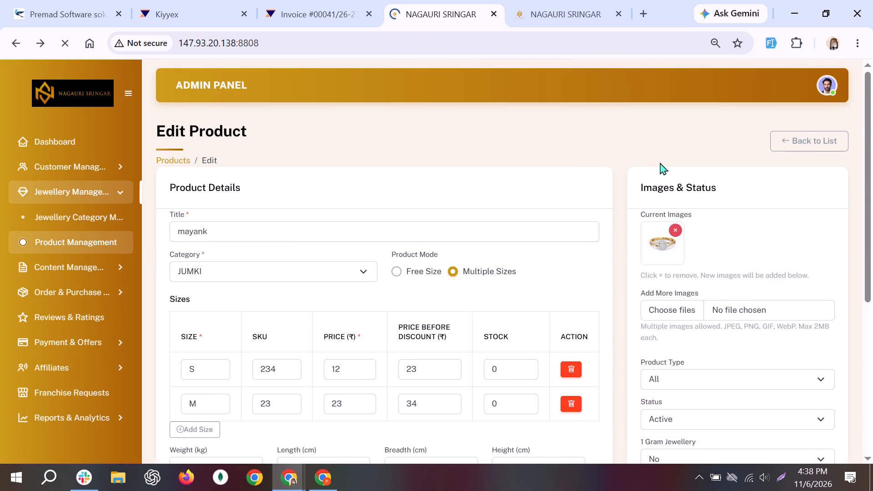
Open the out-of-stock jumki product's stock update page from the dashboard's Inventory Alerts table, and return to the dashboard.
scroll(726, 197, "up", 2)
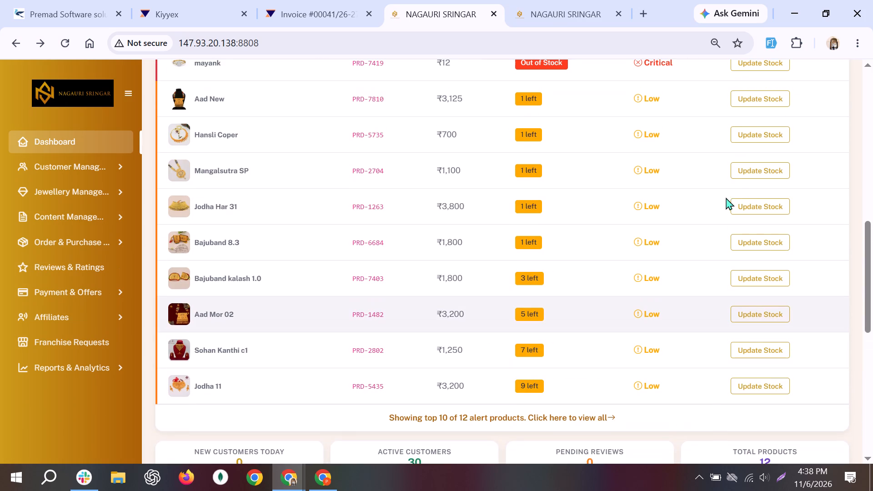
scroll(750, 180, "up", 3)
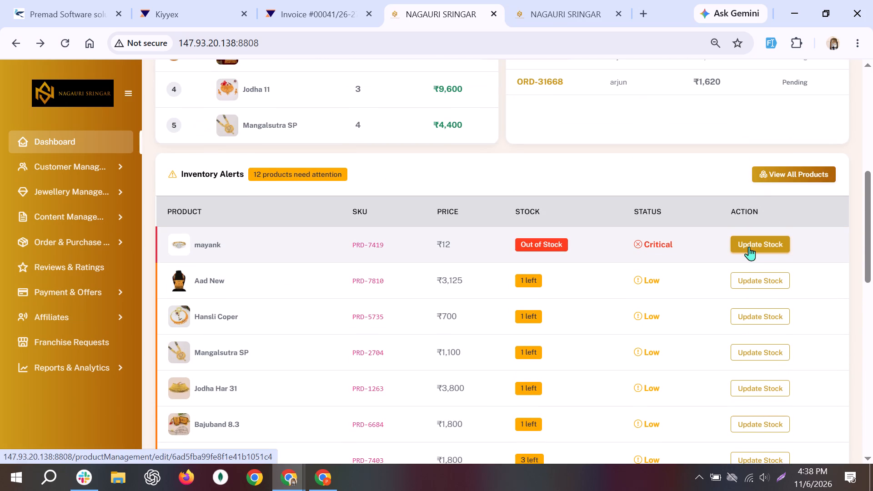
left_click(749, 246)
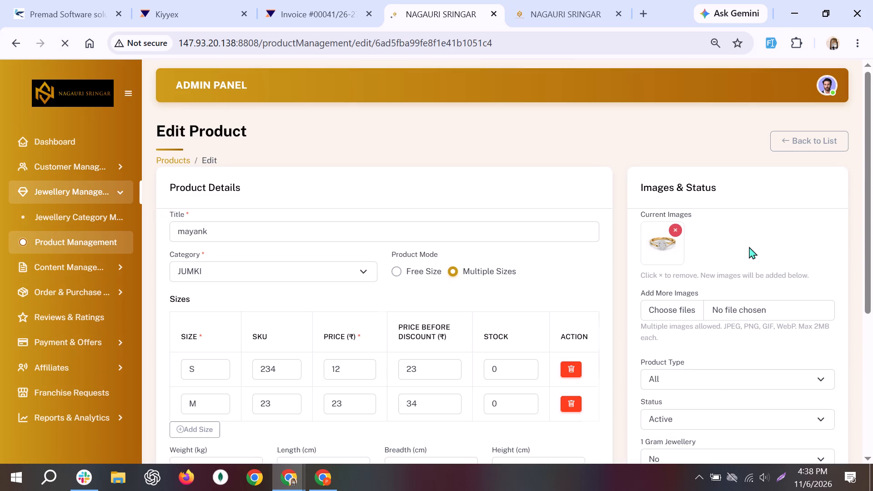
left_click(17, 42)
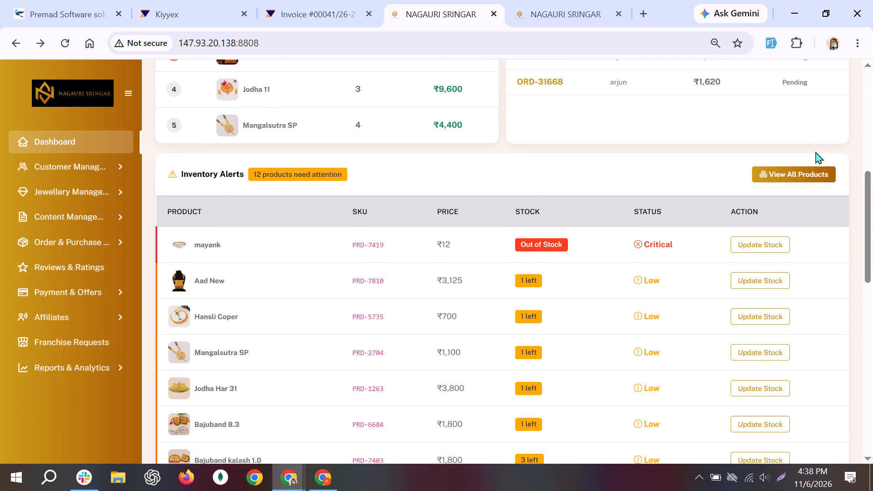
Show all alert products from the Inventory Alerts header, try to view the out-of-stock jumki product's details, and return to the dashboard.
left_click(807, 169)
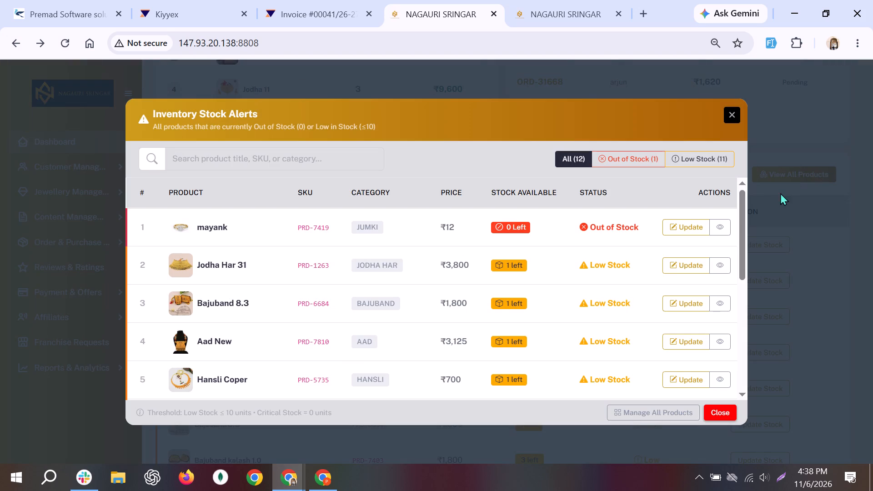
left_click(720, 228)
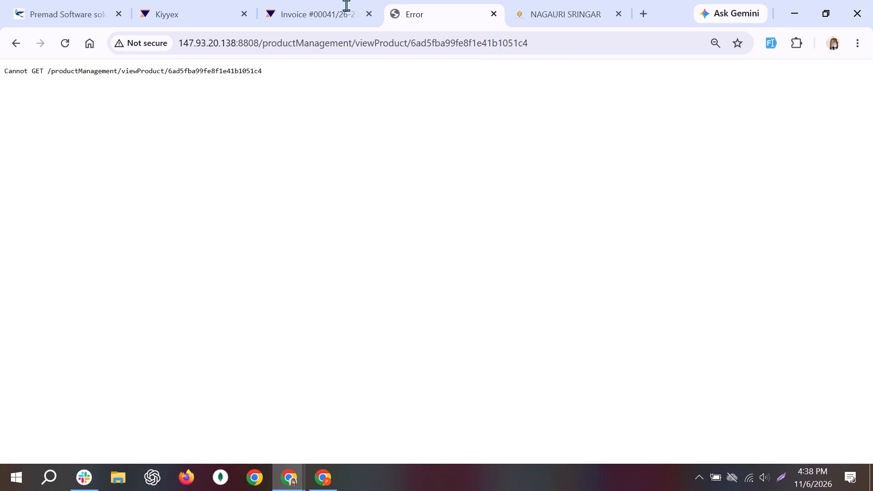
left_click(6, 42)
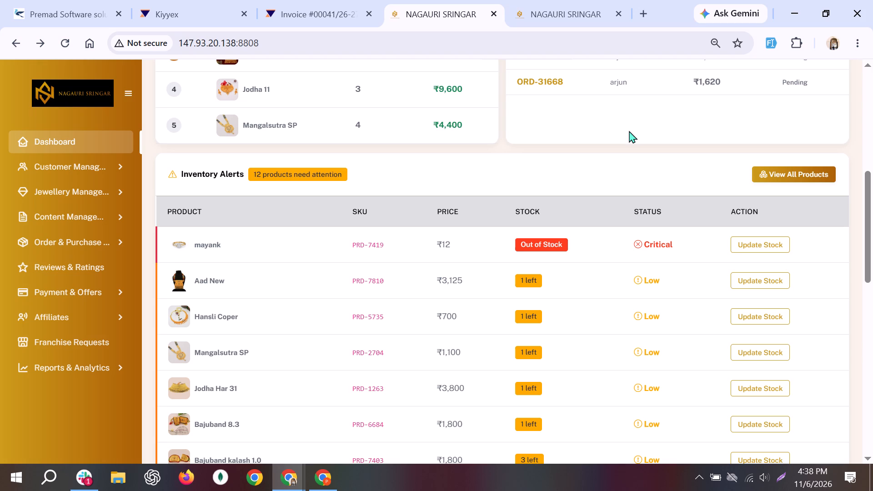
Open the full alerts list from the link below the Inventory Alerts table, retry viewing the out-of-stock jumki product, and return to the dashboard.
scroll(629, 130, "down", 1)
scroll(796, 159, "down", 4)
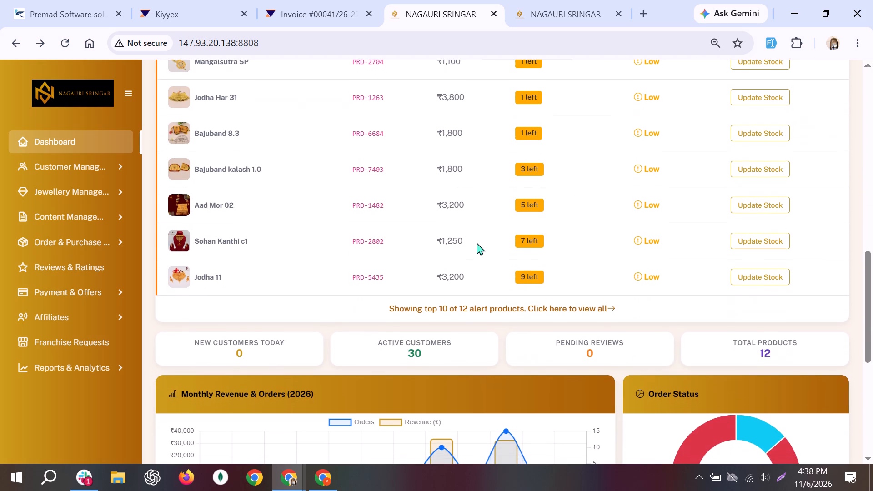
left_click(472, 312)
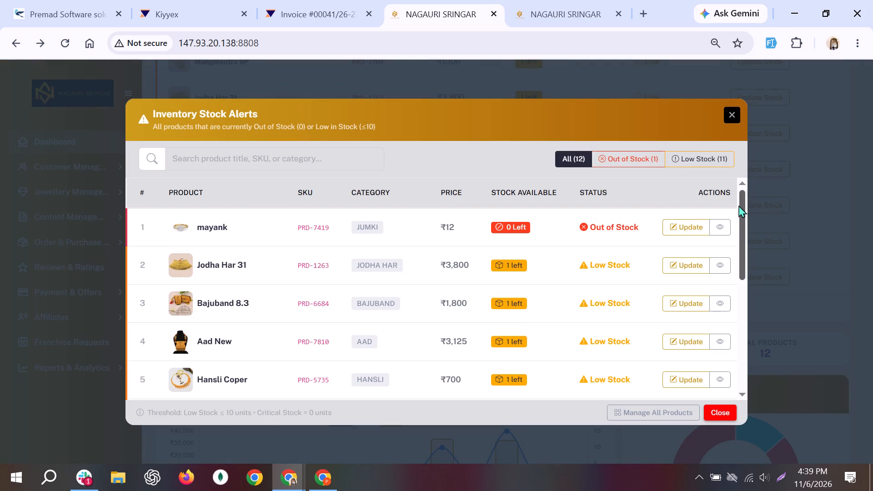
left_click(717, 226)
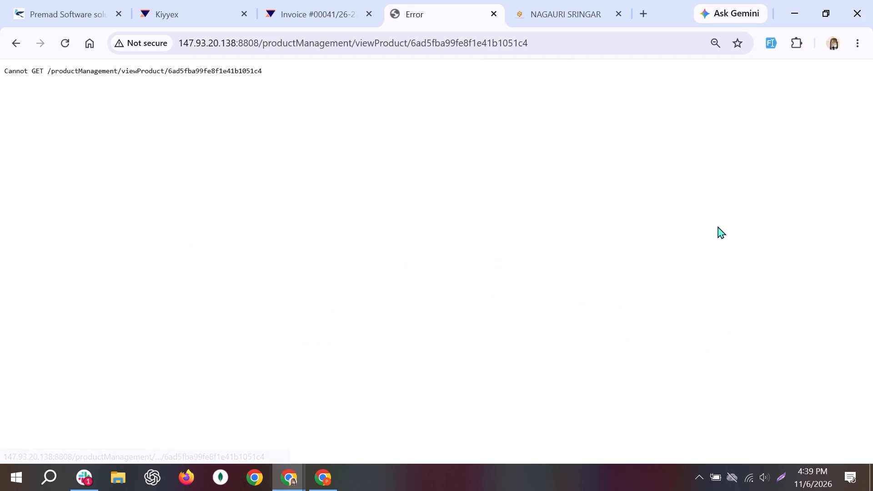
left_click(22, 42)
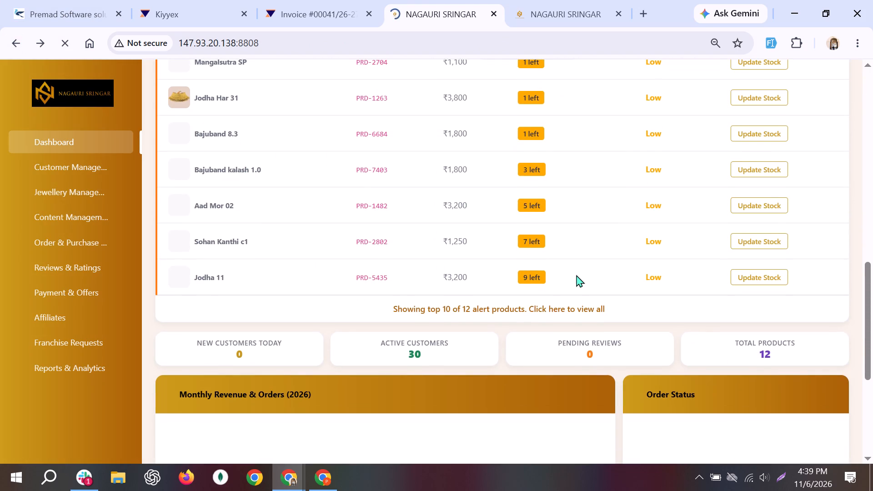
Open the out-of-stock jumki product's stock update page from the Inventory Alerts table and examine its sizes, stock and description fields.
scroll(576, 275, "up", 2)
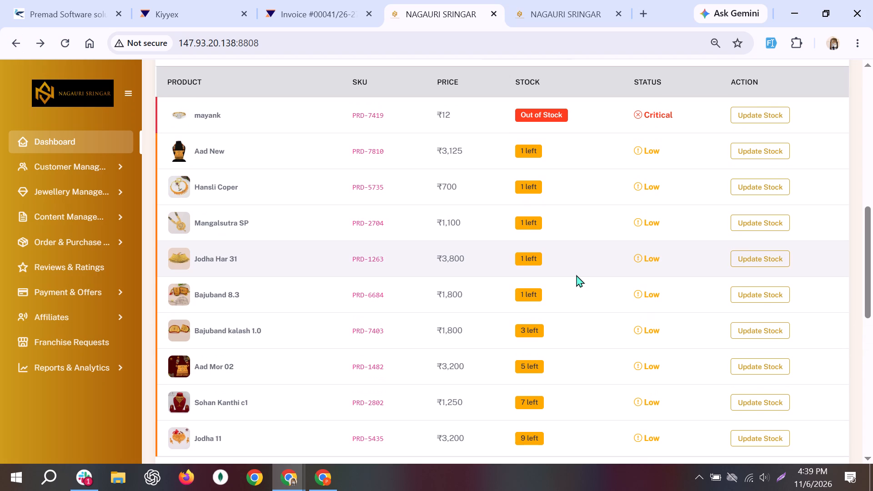
scroll(576, 275, "up", 1)
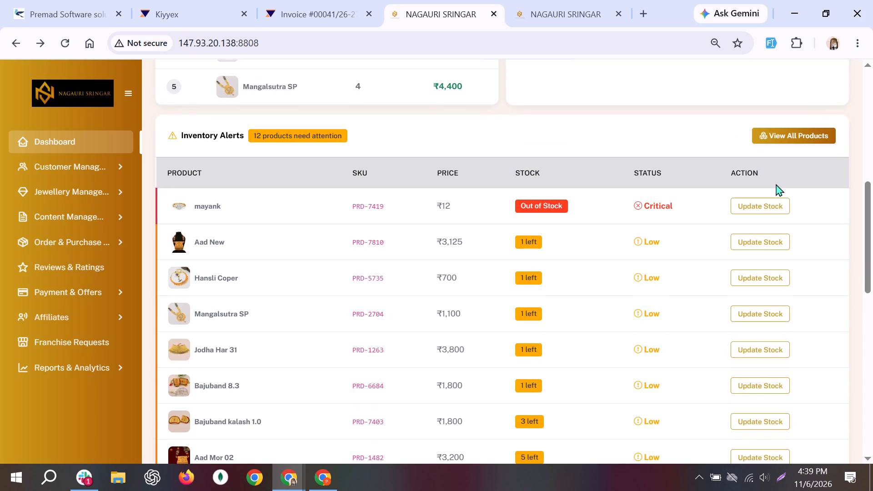
left_click(752, 213)
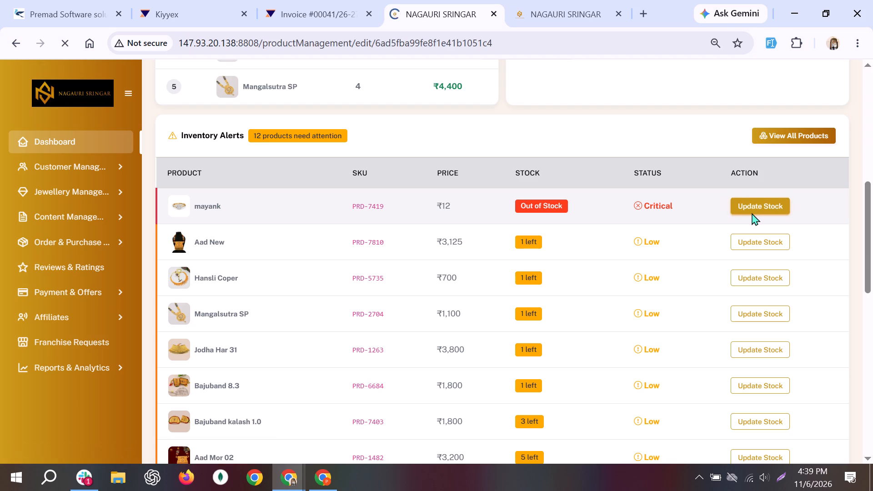
scroll(410, 320, "down", 2)
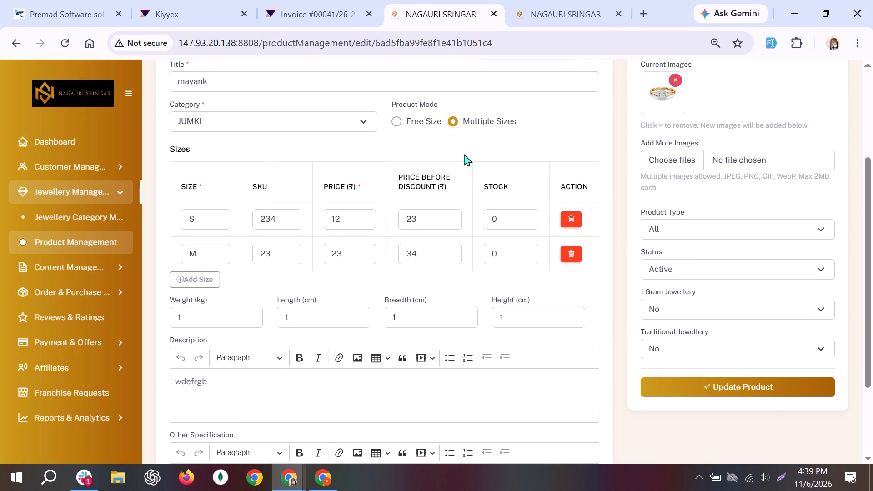
scroll(464, 154, "down", 2)
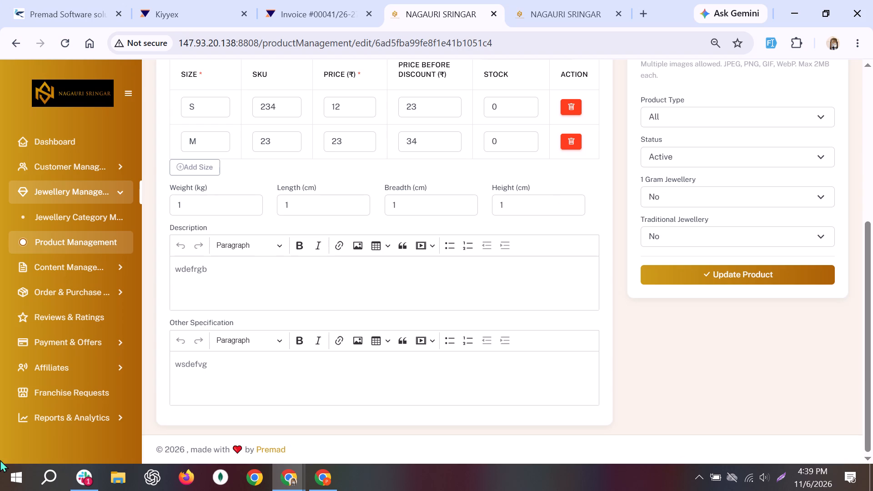
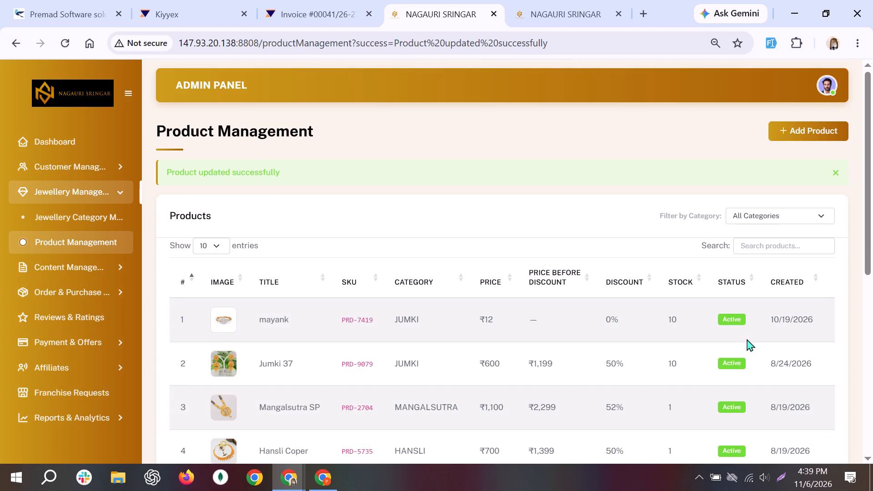
Open the details of jumki product PRD-7419 from the product list, and return to the list.
scroll(747, 339, "left", 3)
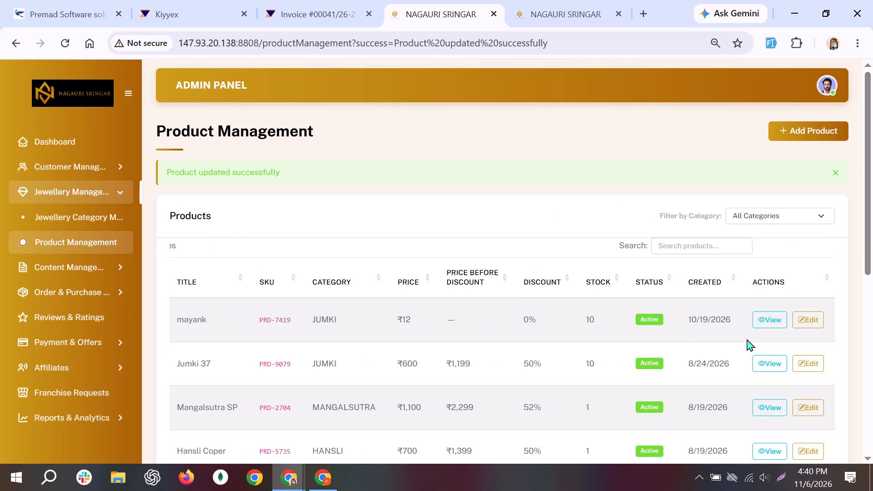
scroll(747, 339, "left", 6)
scroll(747, 339, "right", 5)
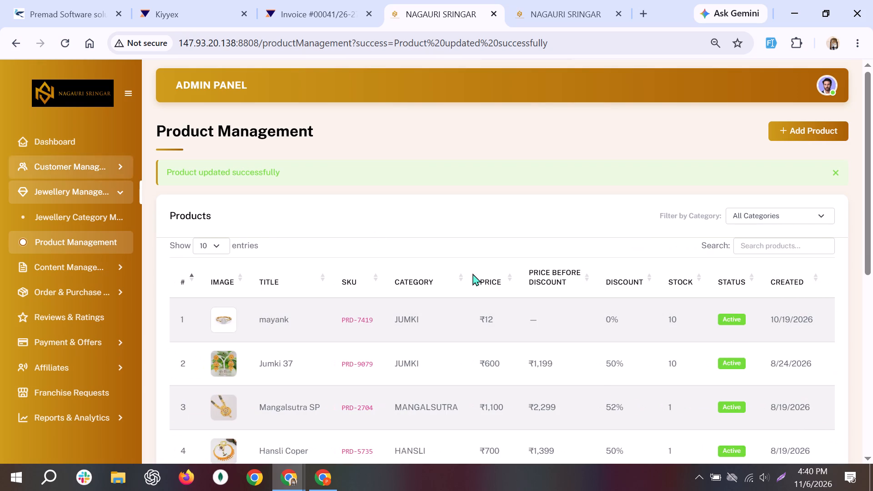
scroll(613, 387, "left", 8)
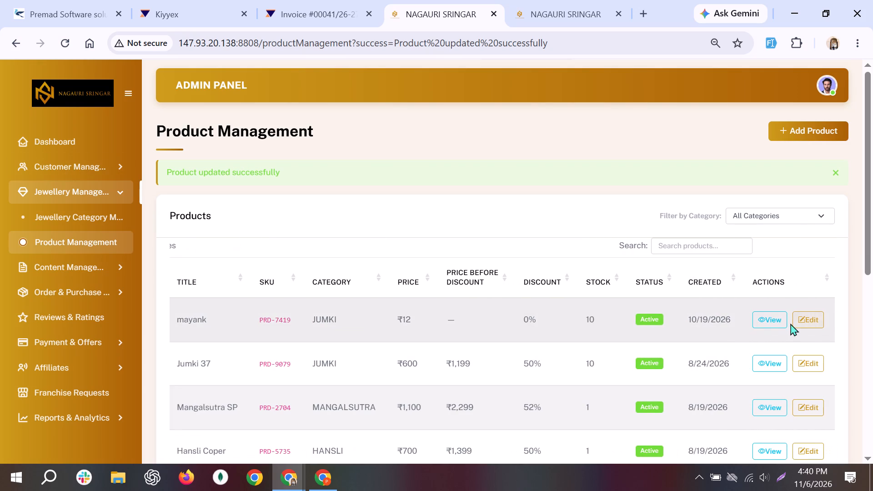
left_click(777, 319)
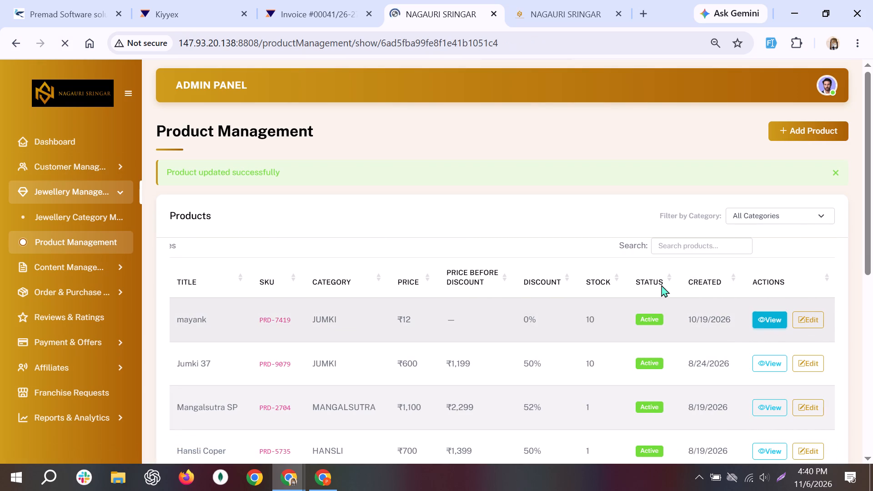
left_click(8, 50)
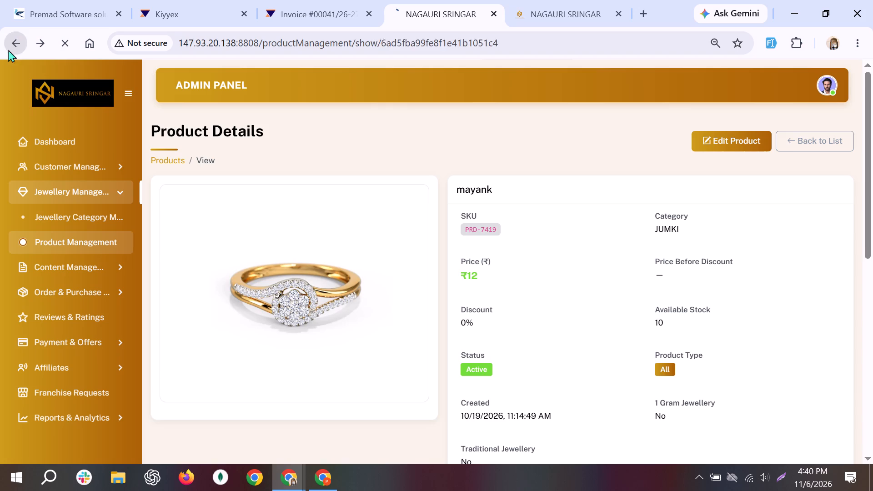
Edit jumki product PRD-7419, setting size M's stock to 1, and save the product update.
scroll(792, 321, "left", 2)
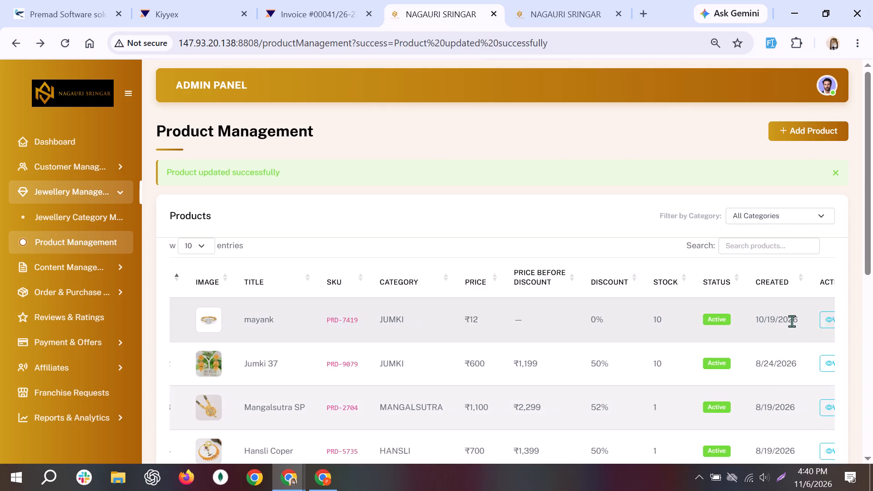
scroll(792, 321, "left", 5)
left_click(808, 326)
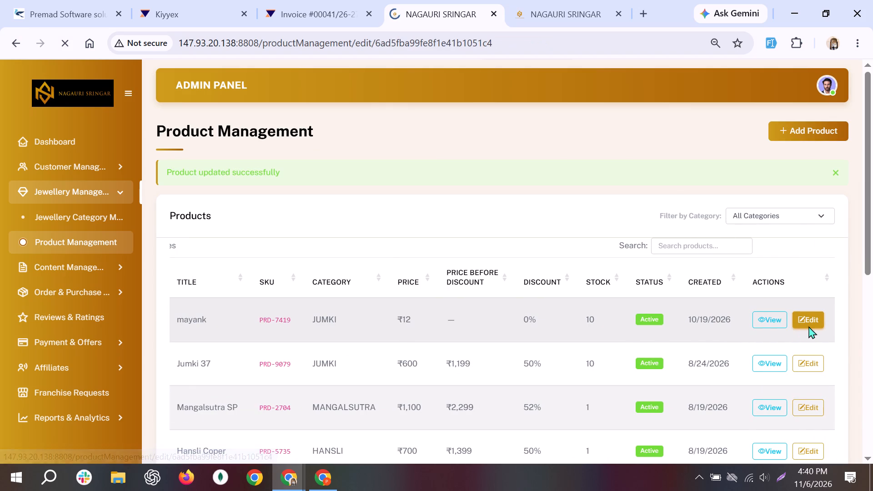
scroll(712, 326, "down", 1)
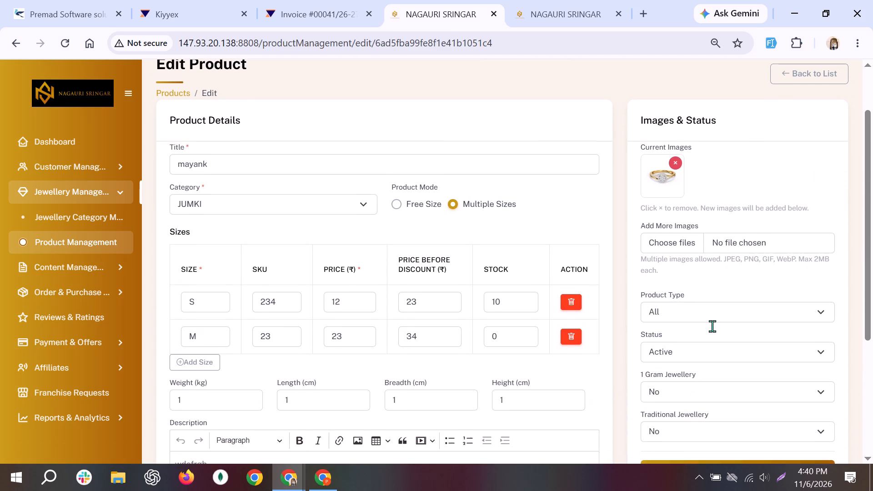
left_click(513, 334)
key("BackSpace")
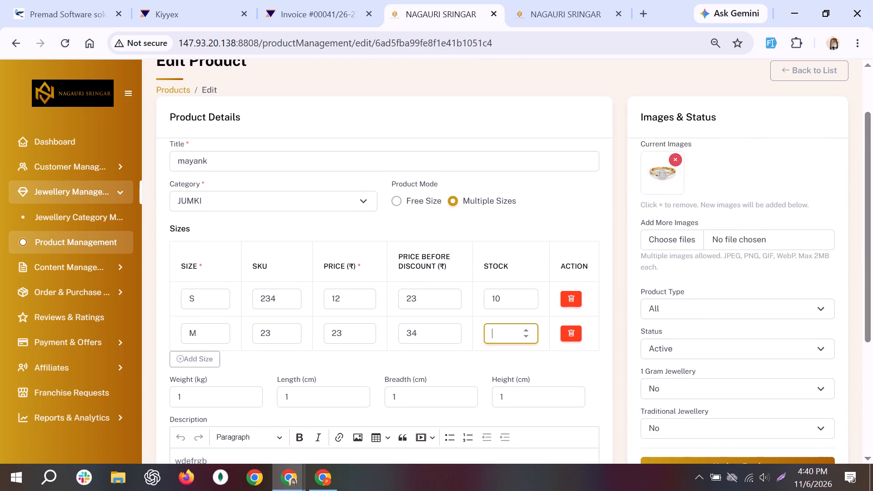
type("-1")
key("BackSpace")
key("BackSpace")
key("BackSpace")
key("1")
scroll(590, 419, "down", 3)
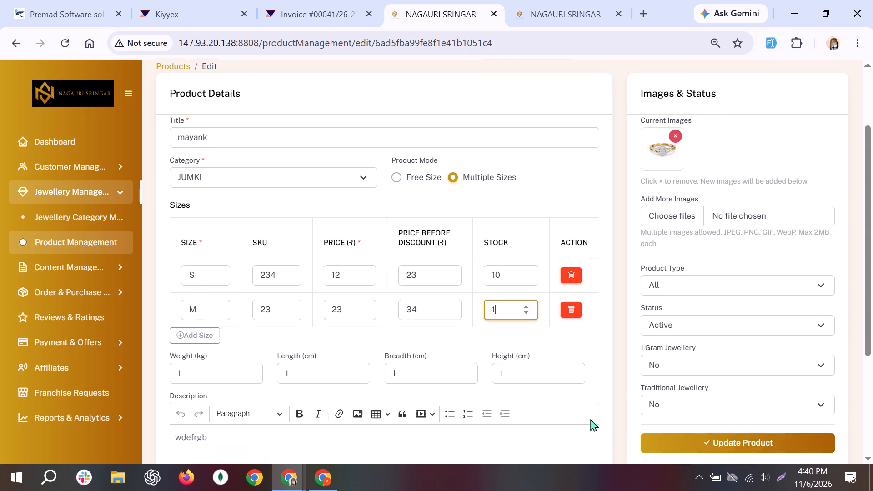
scroll(590, 419, "down", 1)
left_click(771, 275)
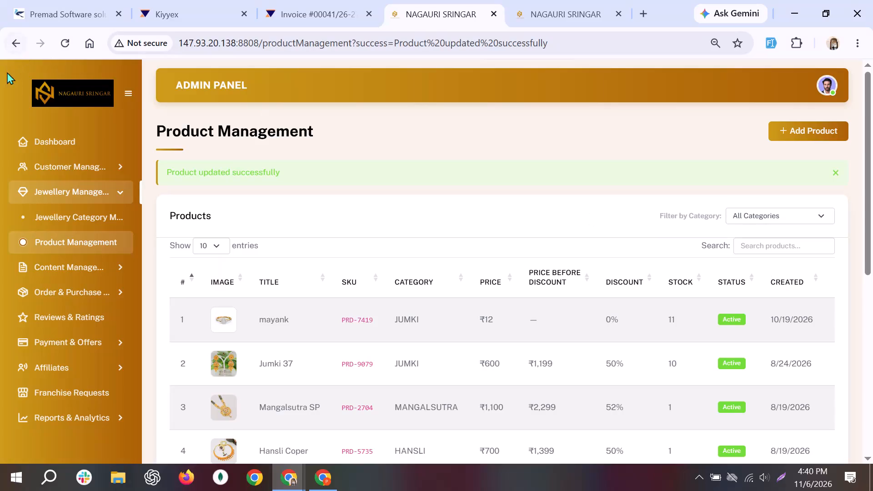
Go to the dashboard and examine the products listed in the Inventory Alerts table.
left_click(43, 140)
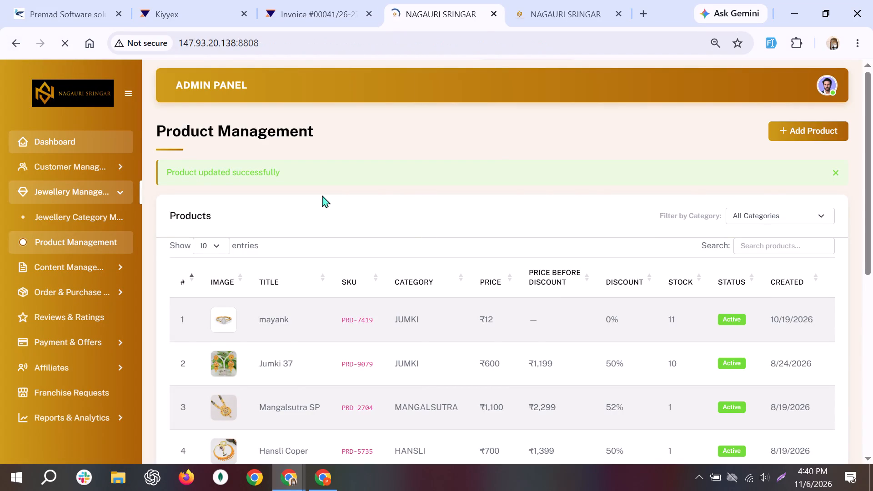
scroll(634, 341, "down", 3)
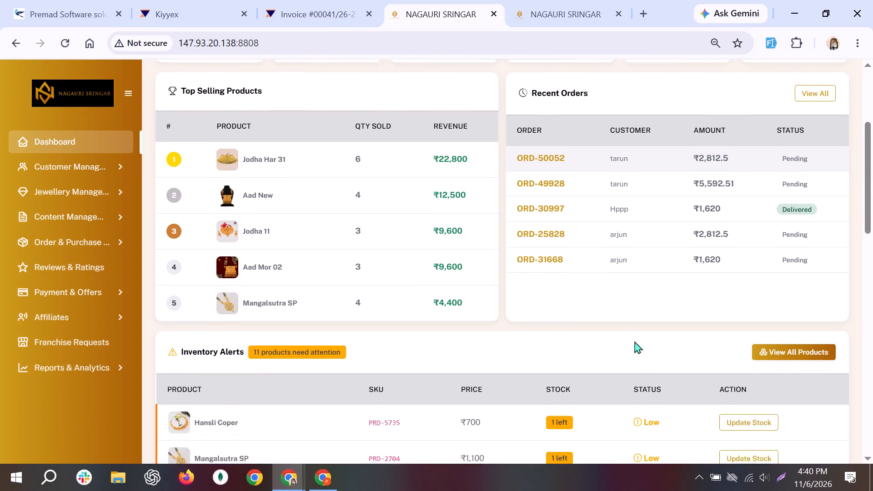
scroll(634, 341, "down", 3)
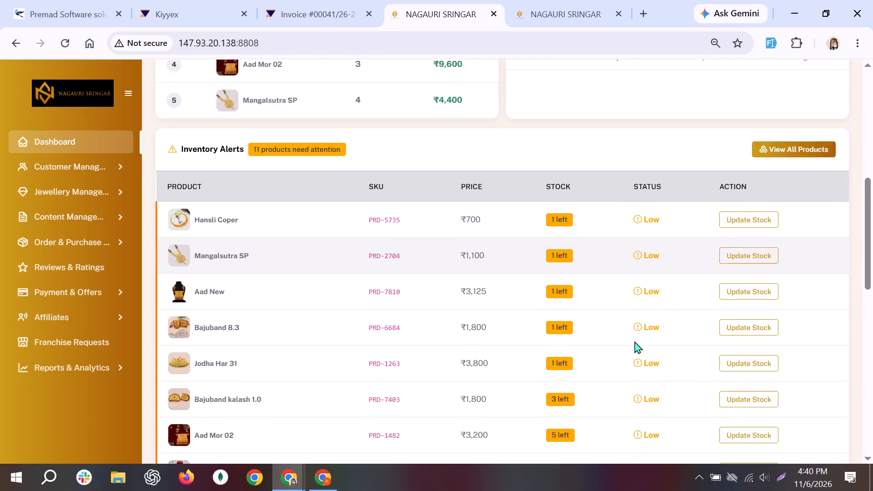
scroll(634, 341, "down", 1)
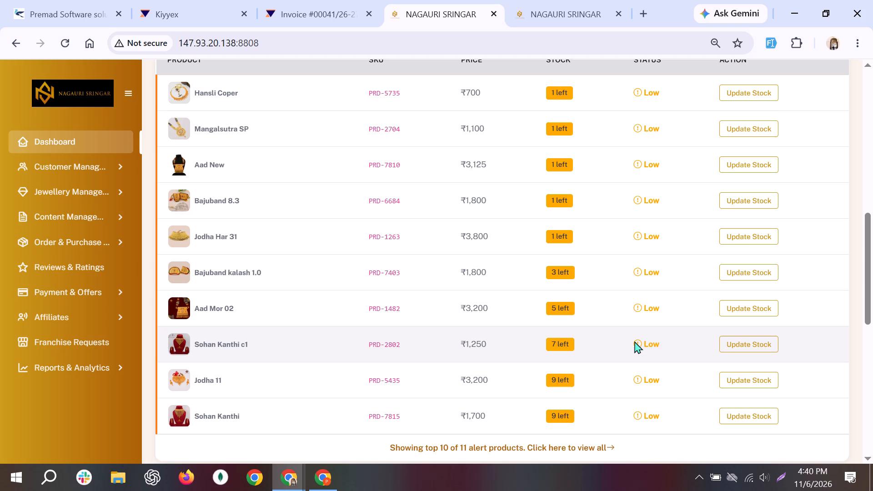
scroll(634, 341, "left", 4)
Open Aad Mor 02's stock update page from Inventory Alerts, set its available stock to 9, and save the product.
left_click(739, 304)
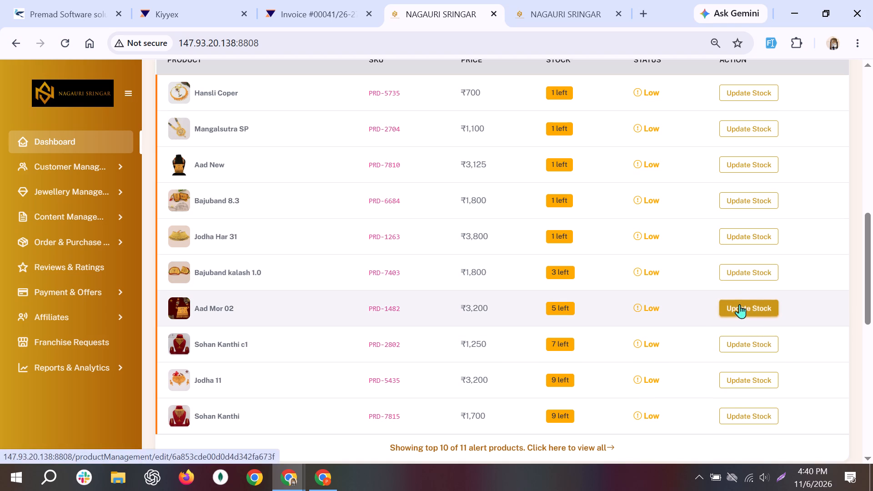
scroll(739, 304, "down", 1)
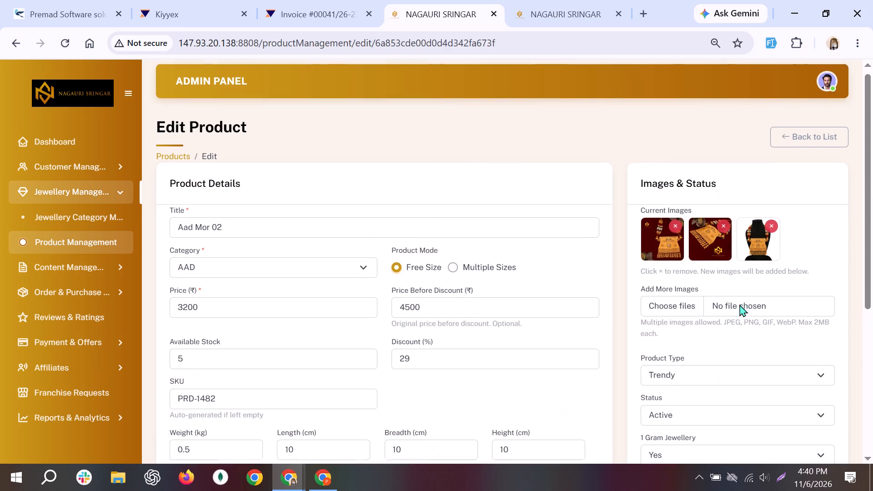
scroll(739, 304, "down", 1)
scroll(576, 351, "down", 1)
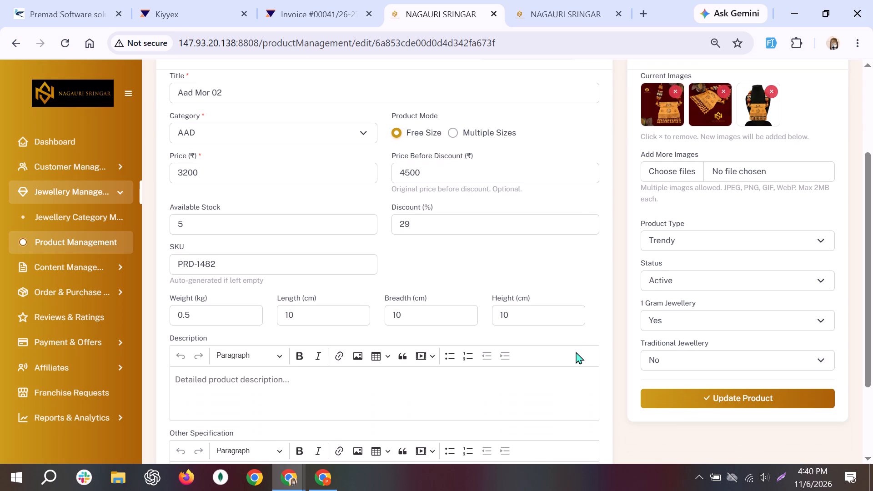
scroll(576, 351, "down", 1)
scroll(576, 351, "up", 1)
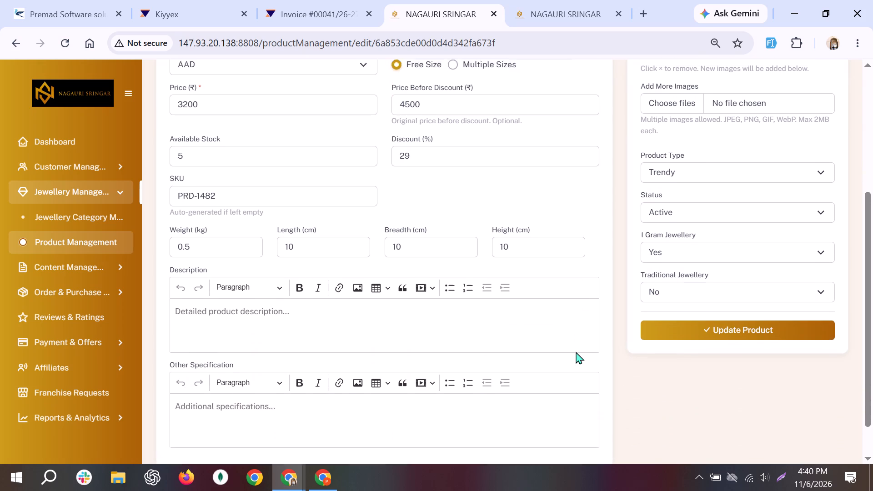
scroll(576, 351, "up", 1)
left_click(273, 219)
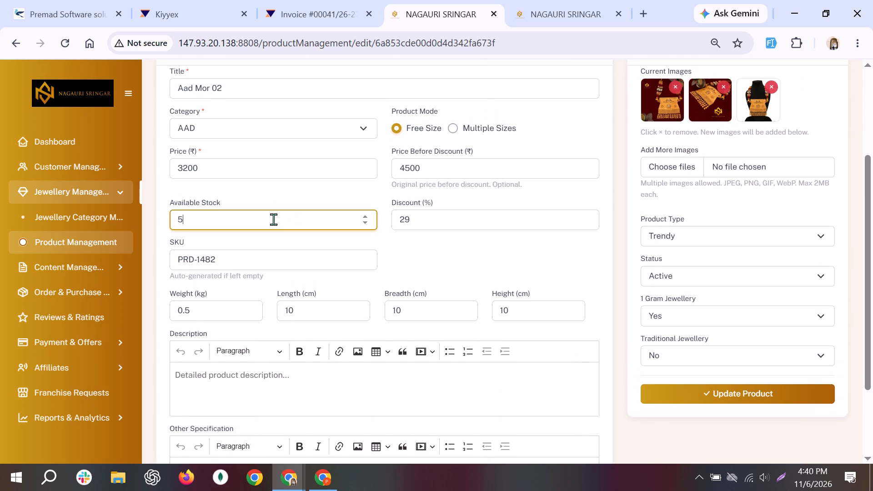
key("BackSpace")
key("9")
left_click(789, 387)
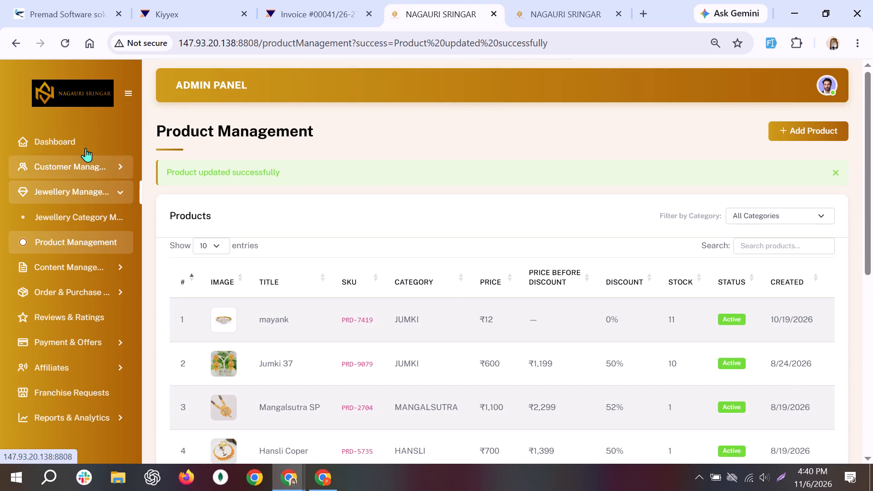
Return to the dashboard, check the stock levels in the Inventory Alerts table, and open the full alerts list.
left_click(82, 141)
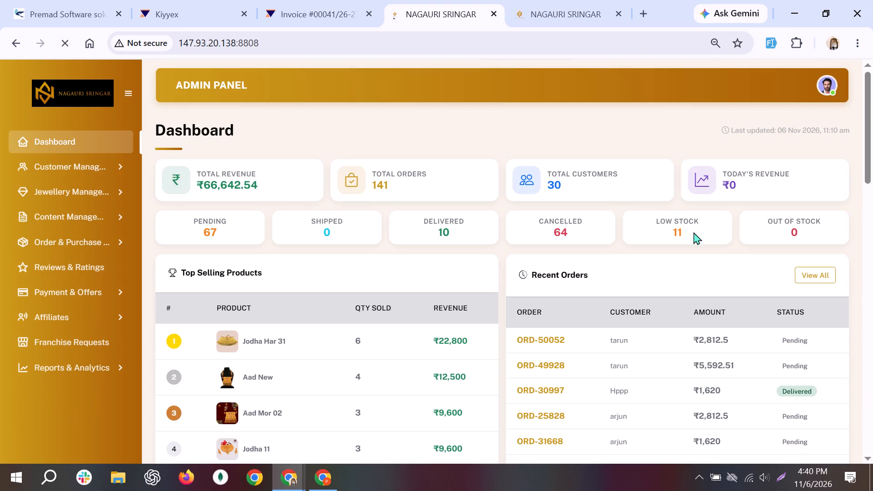
scroll(726, 278, "down", 6)
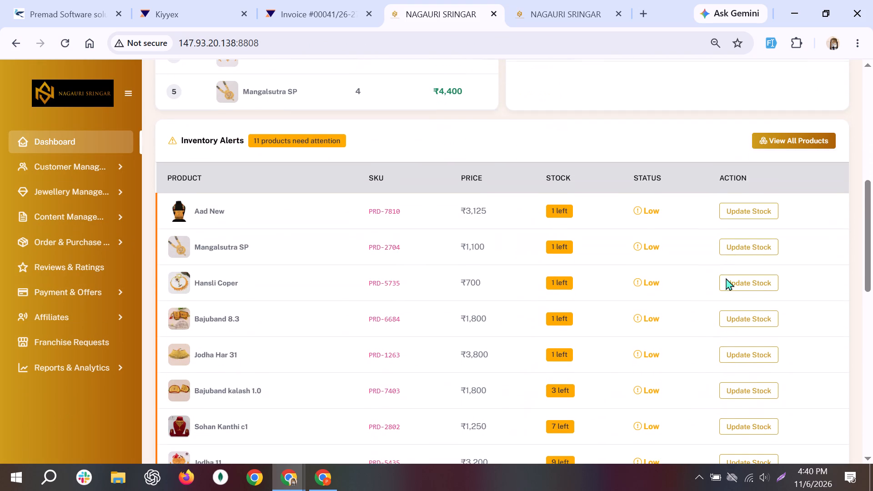
scroll(726, 278, "down", 2)
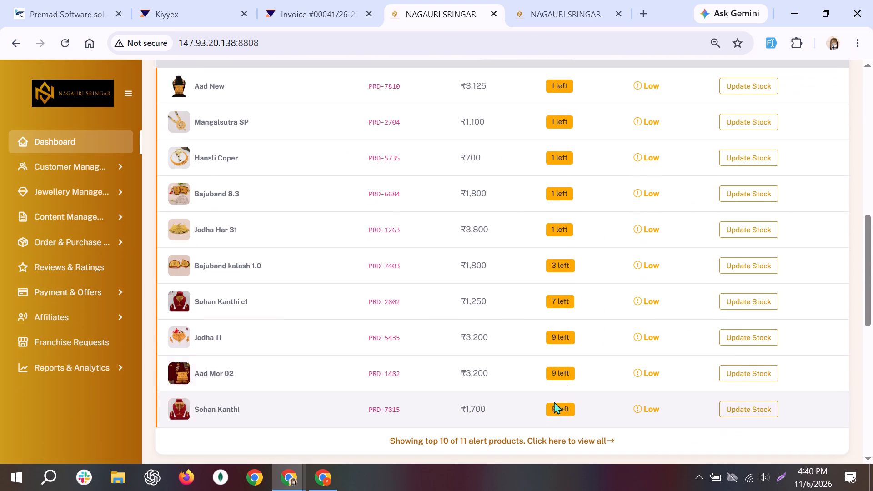
left_click(518, 441)
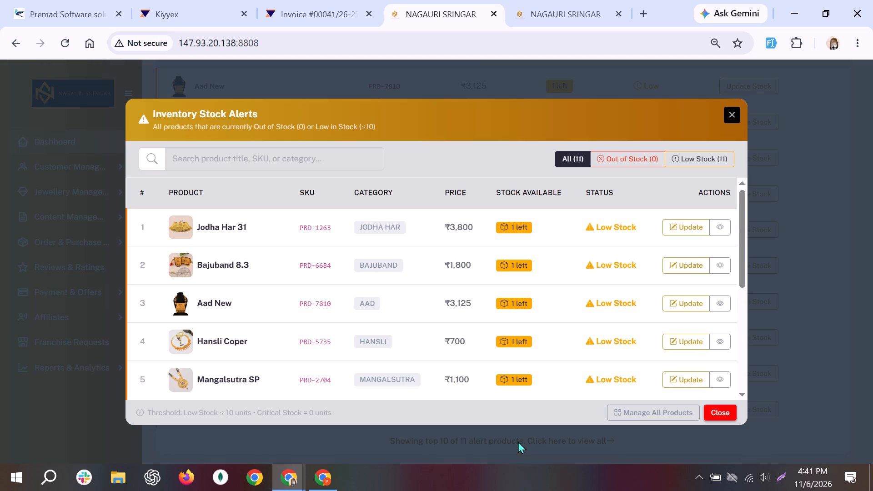
Filter the Inventory Stock Alerts list by Out of Stock, and switch it back to all alerts.
left_click(626, 164)
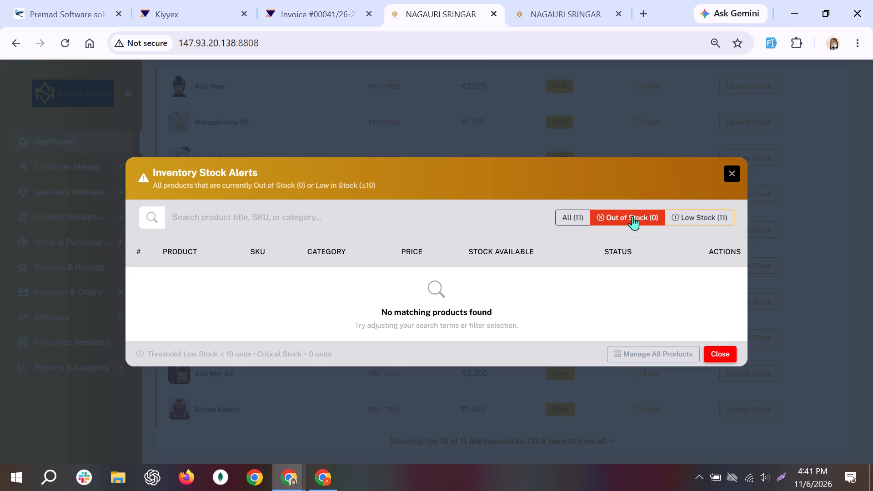
left_click(351, 223)
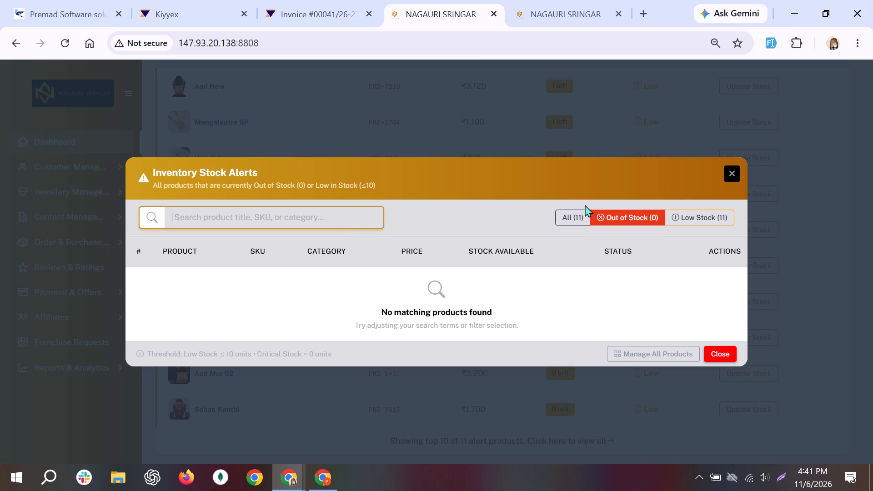
left_click(580, 218)
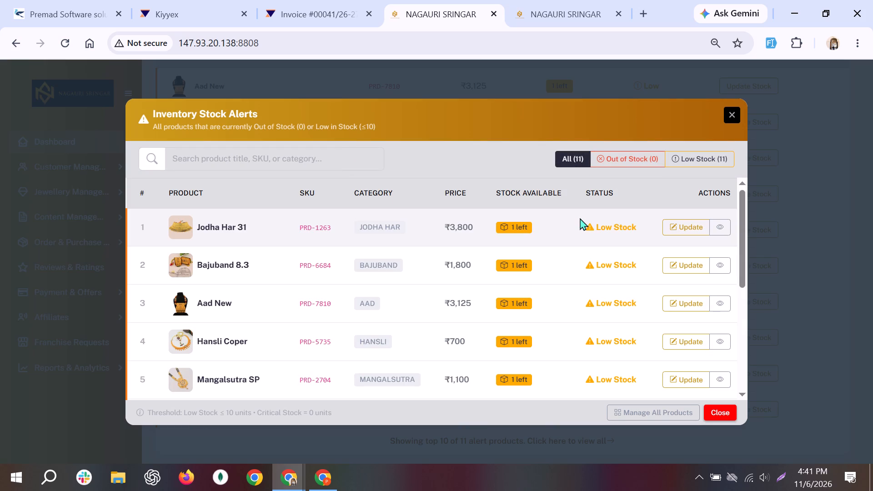
Test the alerts list search with "ksfg", shorten it to "k", and clear the search.
left_click(241, 166)
type("ksfg")
key("BackSpace")
key("BackSpace")
key("BackSpace")
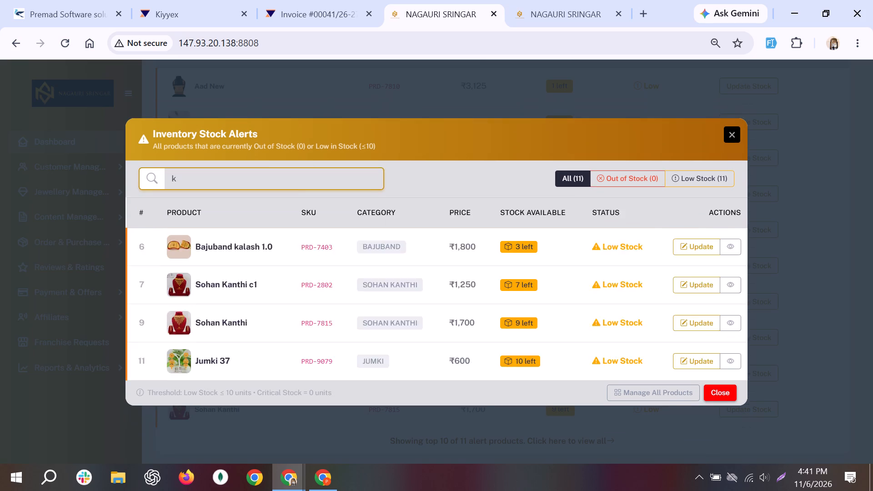
key("BackSpace")
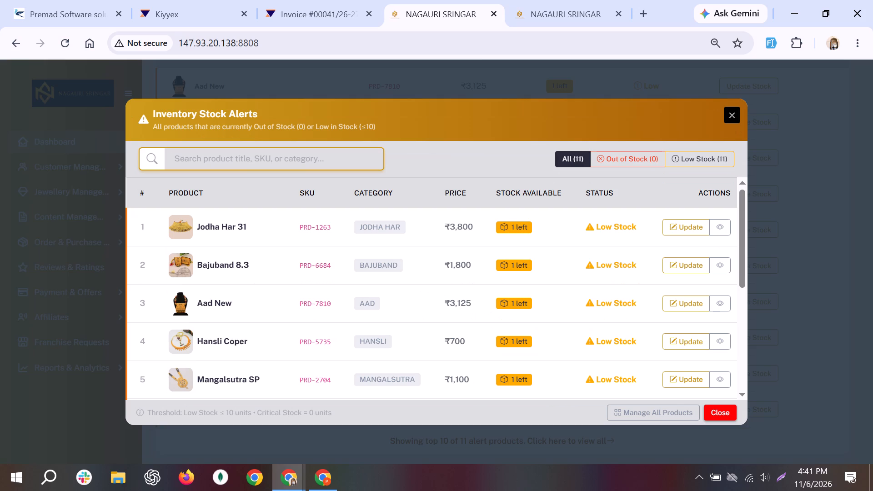
Search the alerts list for "Aad New" and test it under the Out of Stock, Low Stock and All filters, ending on Low Stock.
left_click_drag(231, 298, 199, 301)
key("ctrl+c")
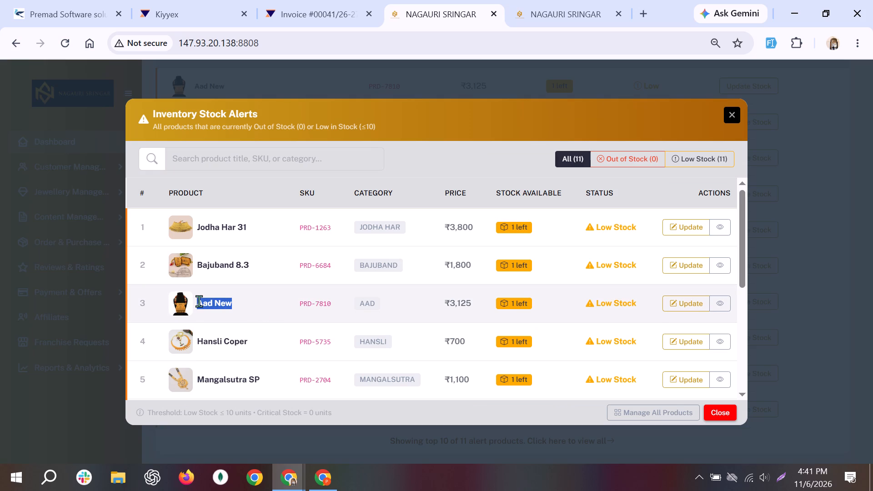
left_click(632, 158)
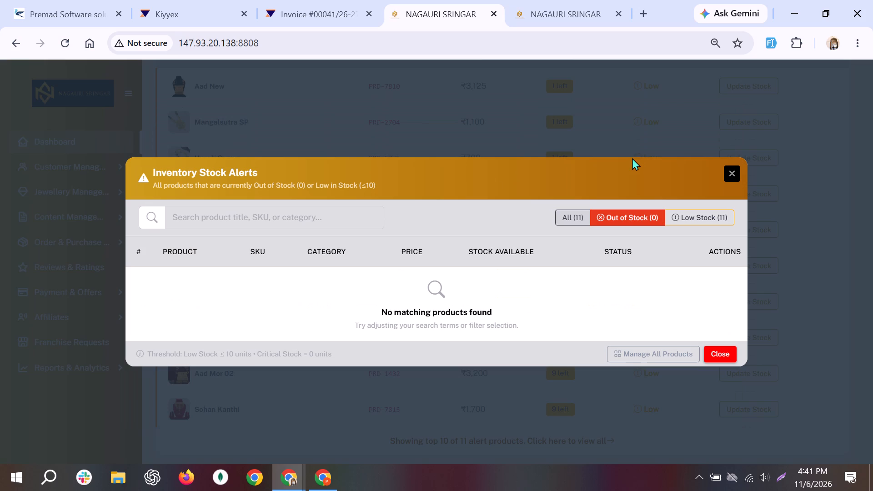
left_click(330, 215)
key("ctrl+v")
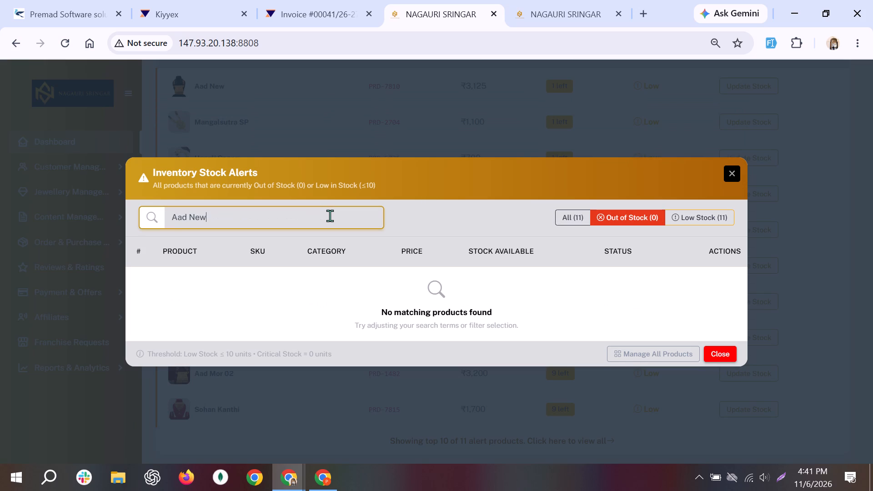
left_click(714, 215)
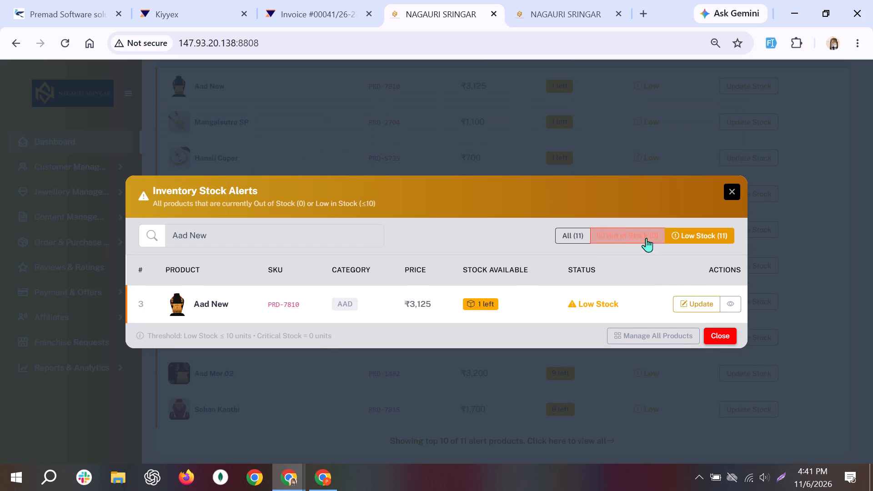
left_click(576, 236)
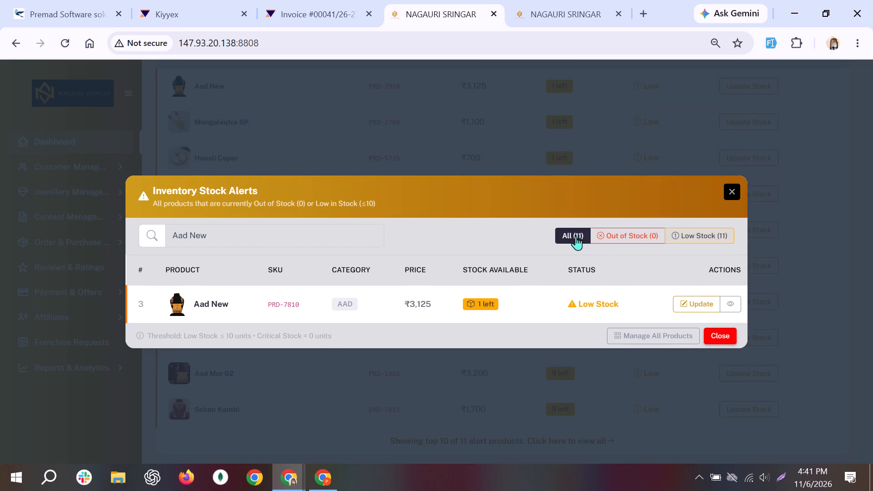
left_click(576, 236)
left_click(618, 232)
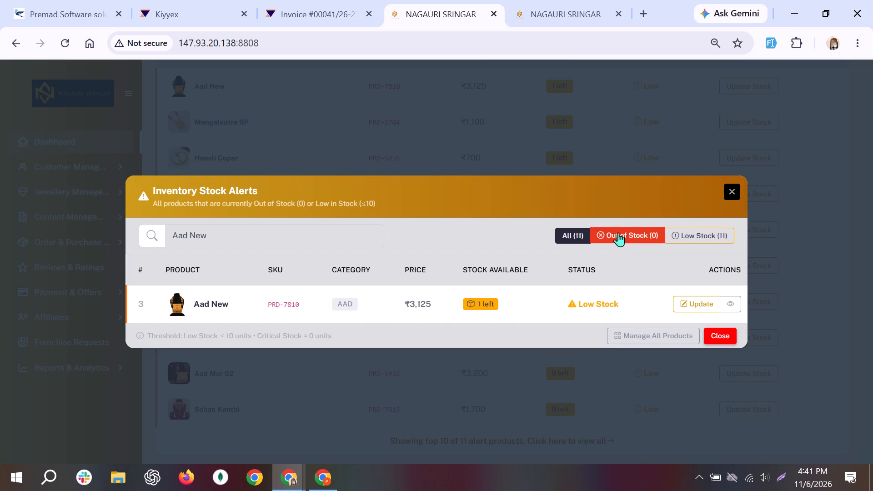
left_click(702, 212)
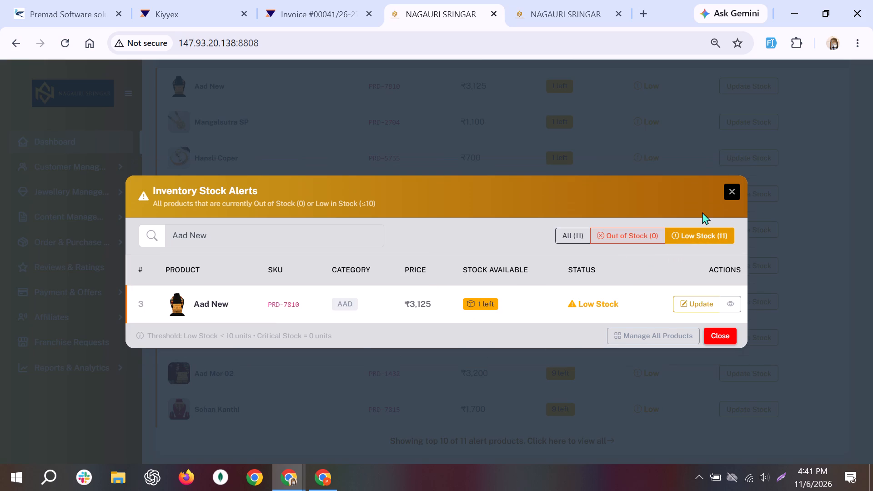
left_click(517, 234)
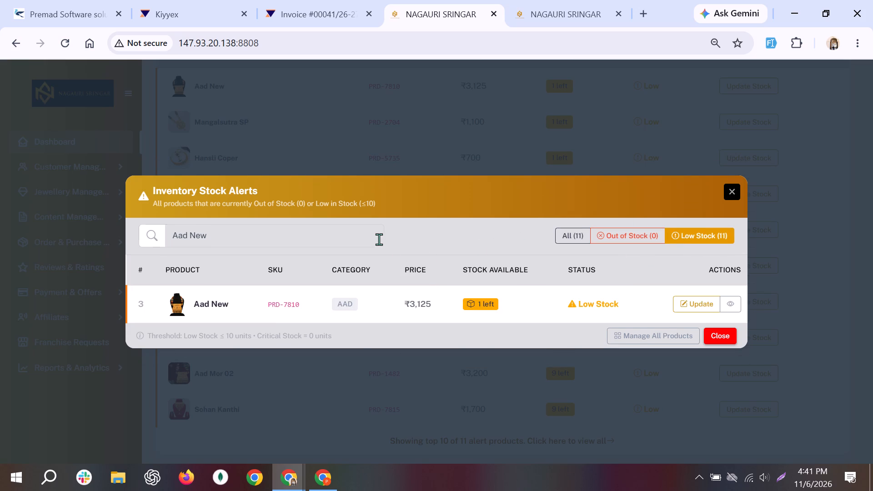
Clear the "Aad New" search and check the products listed under the Low Stock filter.
double_click(375, 237)
key("BackSpace")
key("BackSpace")
key("BackSpace")
key("BackSpace")
key("BackSpace")
key("BackSpace")
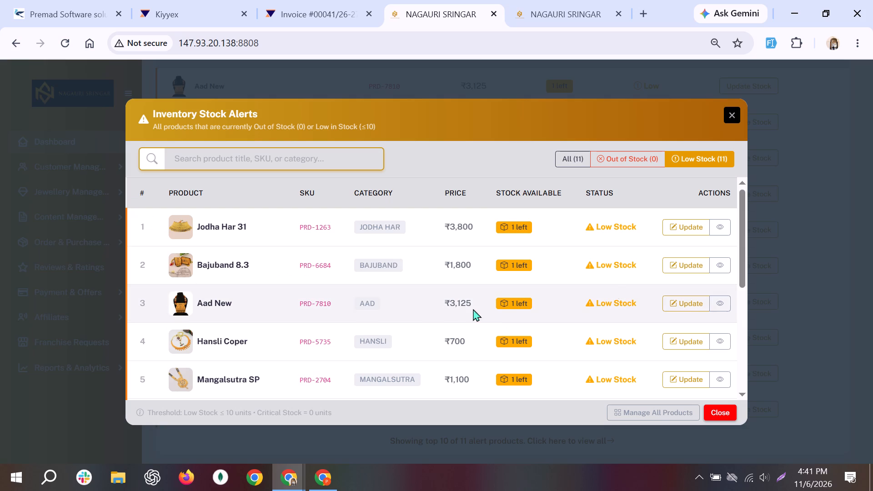
scroll(652, 277, "down", 2)
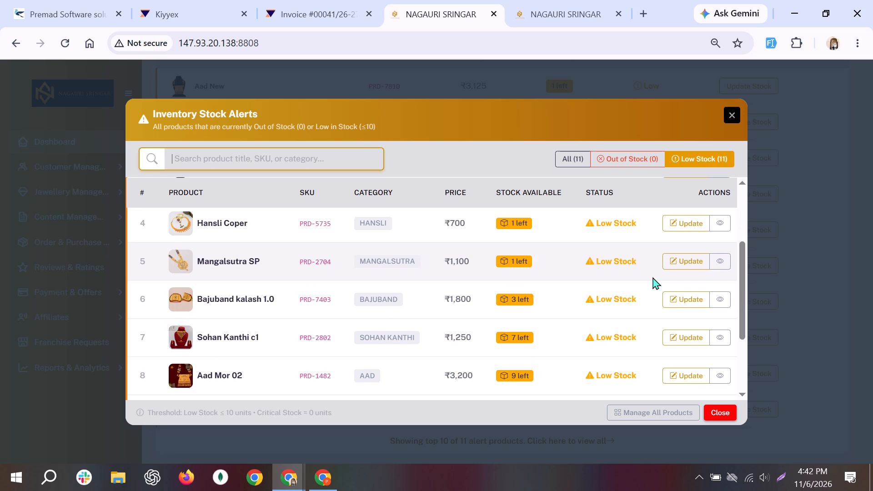
left_click(698, 160)
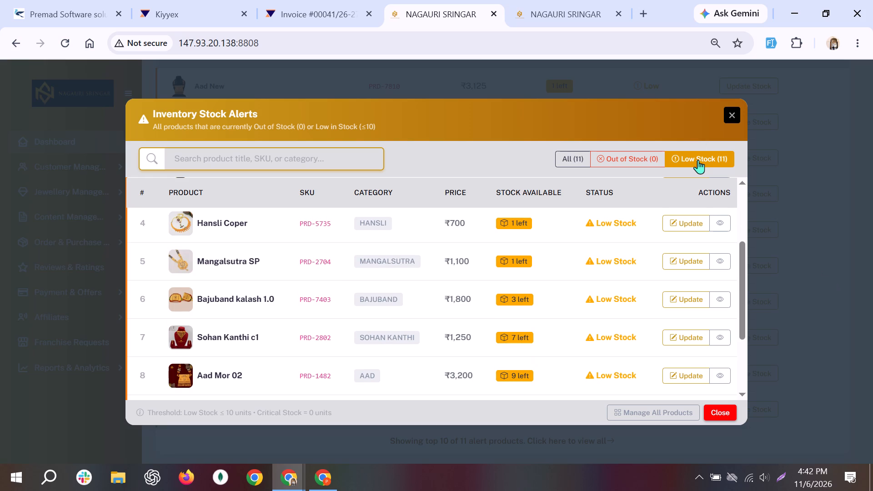
left_click(700, 152)
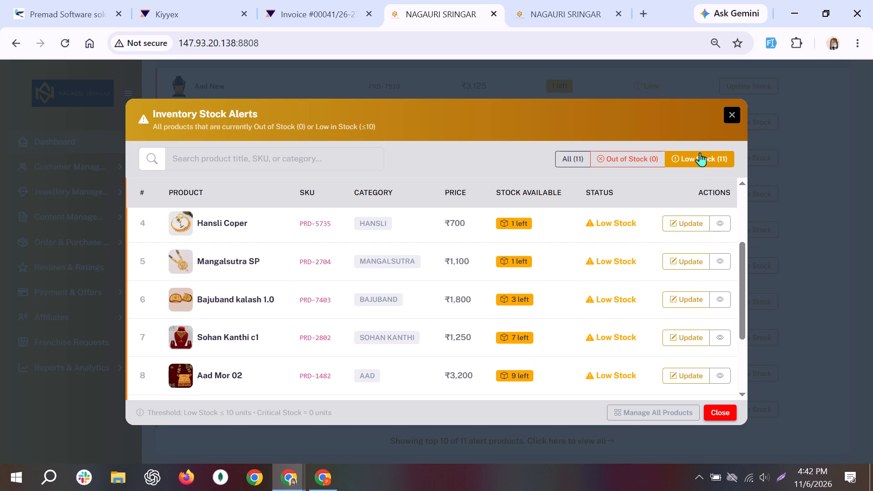
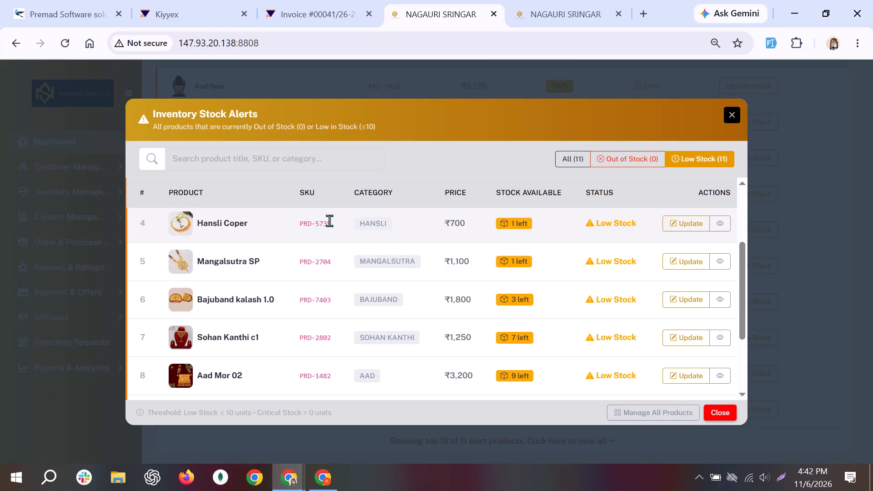
Test the alerts list search with Hansli Coper's SKU "PRD-5735" under the Low Stock filter, and clear the search.
left_click_drag(330, 222, 295, 220)
key("ctrl+c")
left_click(272, 155)
key("ctrl+v")
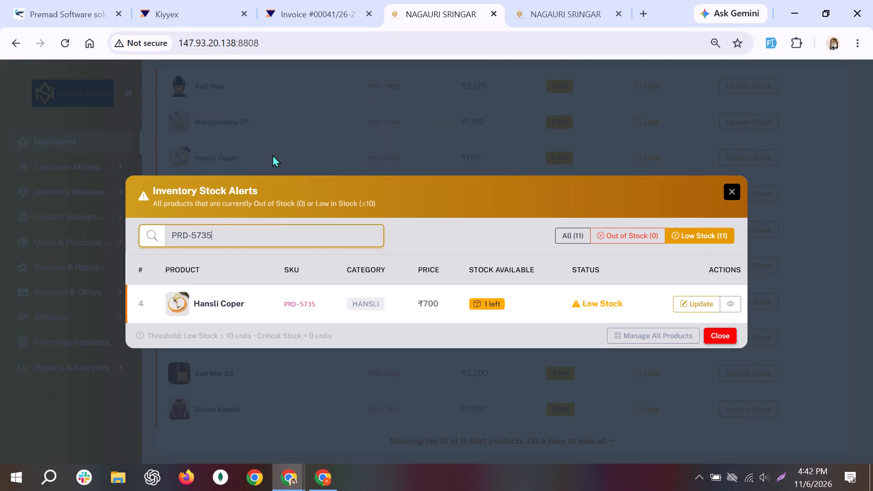
key("BackSpace")
key("BackSpace")
key("BackSpace")
key("BackSpace")
key("BackSpace")
key("BackSpace")
key("BackSpace")
key("BackSpace")
key("BackSpace")
key("BackSpace")
key("BackSpace")
key("BackSpace")
key("BackSpace")
key("BackSpace")
key("BackSpace")
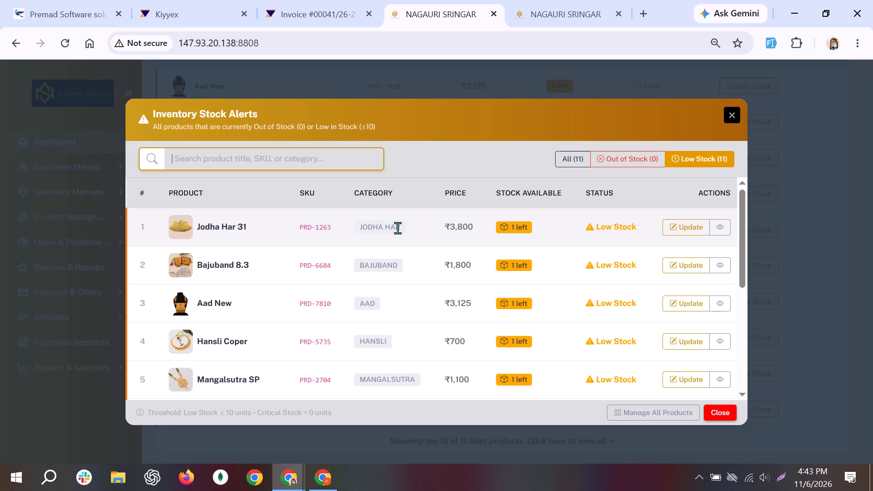
Test the alerts list search with the category "BAJUBAND", and clear the search.
left_click_drag(411, 259, 352, 261)
key("ctrl+c")
left_click(292, 150)
key("ctrl+v")
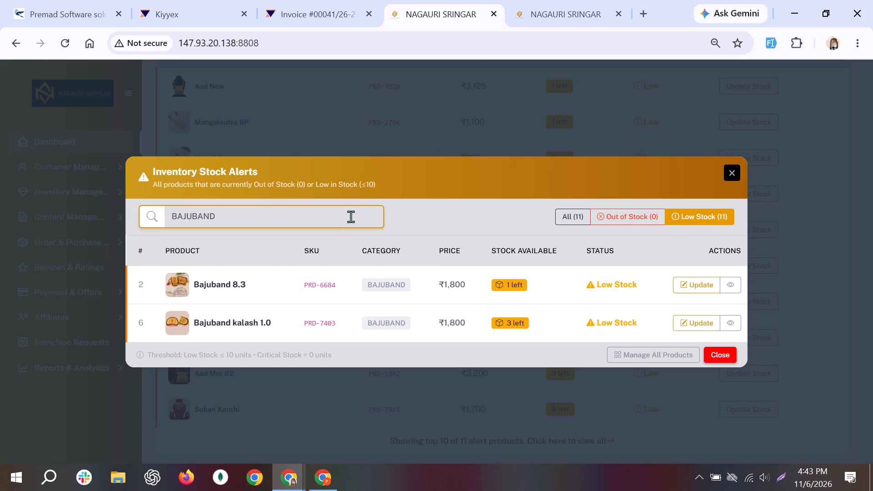
triple_click(336, 212)
key("BackSpace")
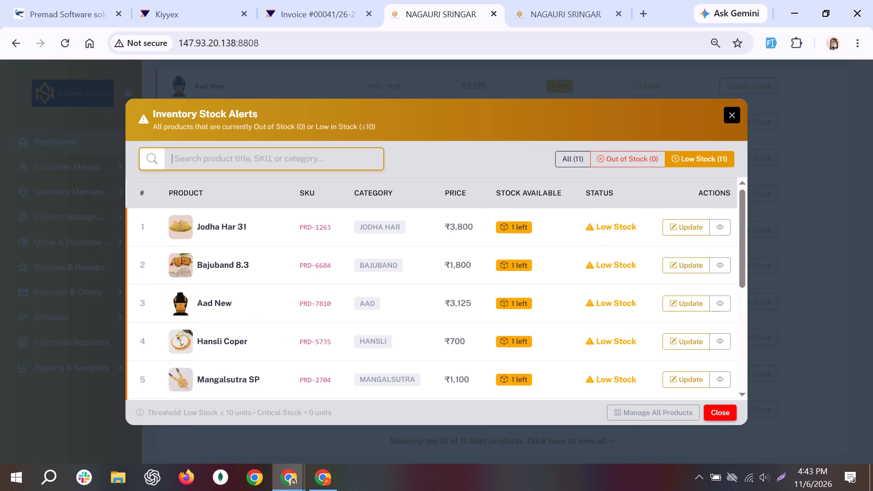
Test the Manage All Products link in the stock alerts window, and return to the Dashboard.
left_click(651, 410)
left_click(651, 410)
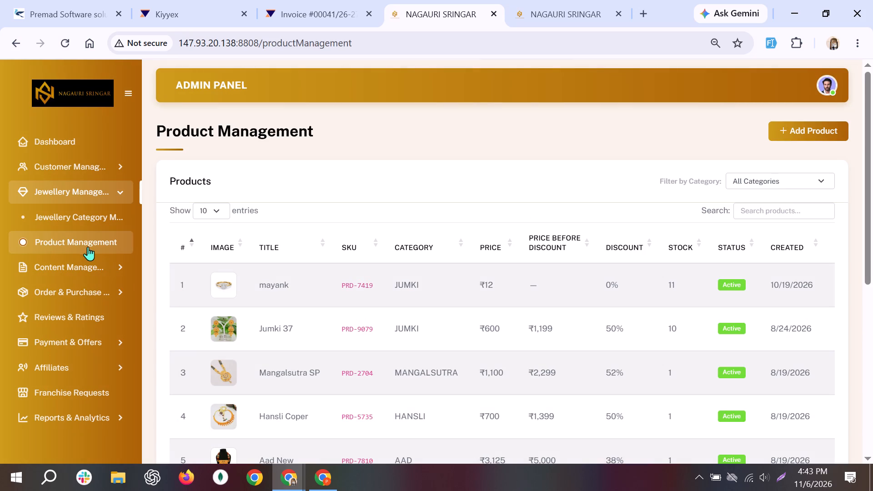
left_click(50, 138)
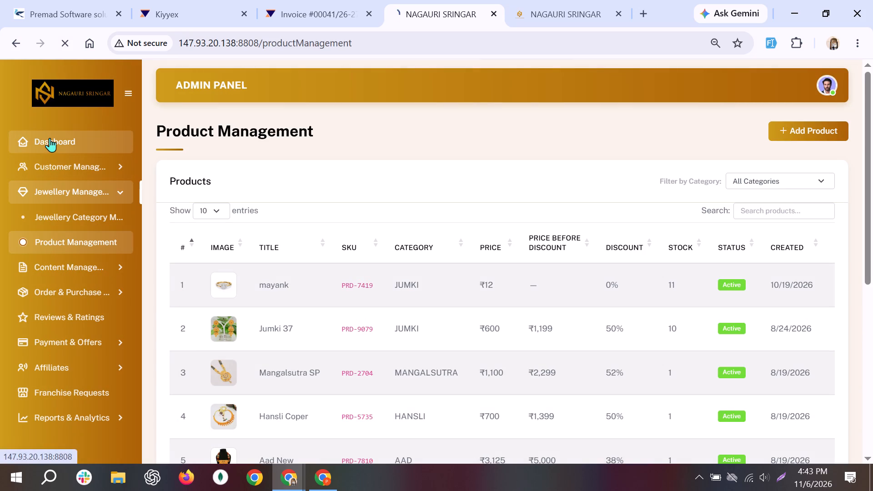
Open the full Inventory Stock Alerts list from the link below the dashboard's alerts table, check its products, and close it.
scroll(509, 276, "down", 4)
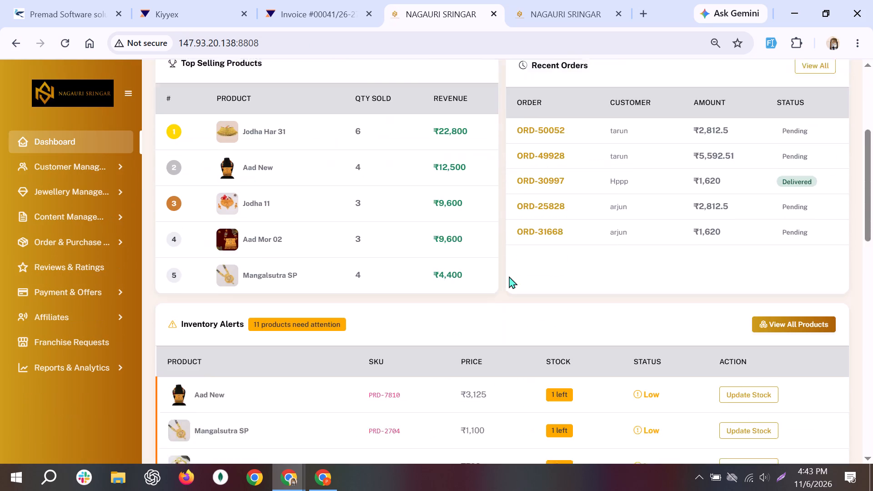
scroll(509, 276, "down", 2)
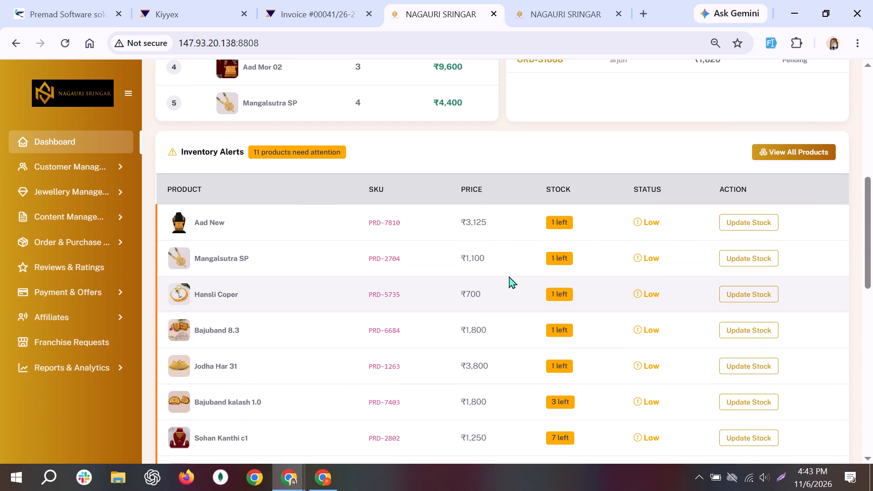
scroll(509, 276, "down", 1)
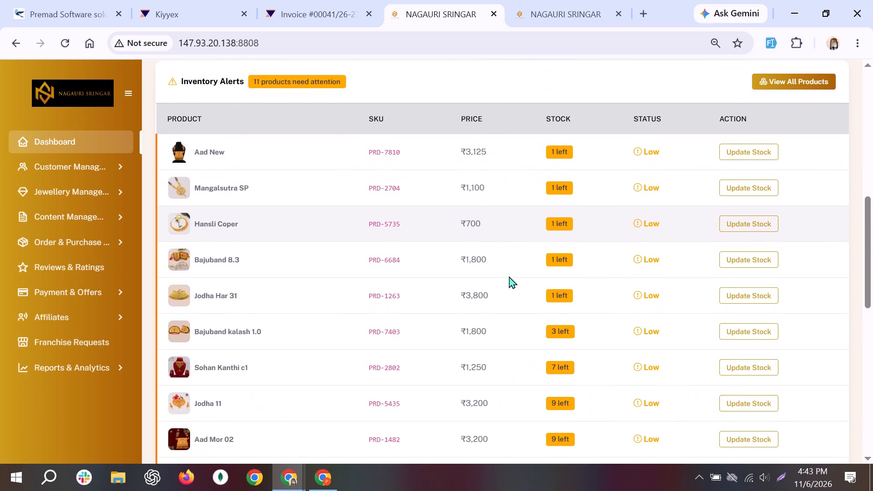
scroll(509, 276, "down", 2)
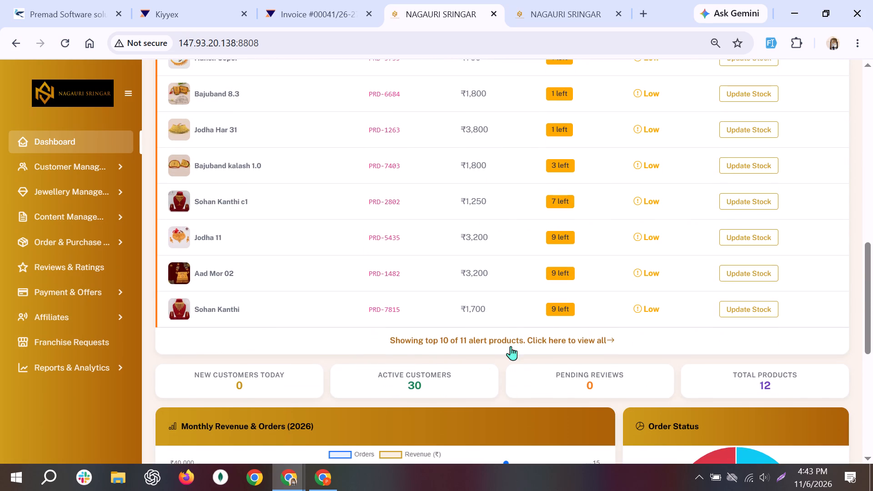
left_click(511, 346)
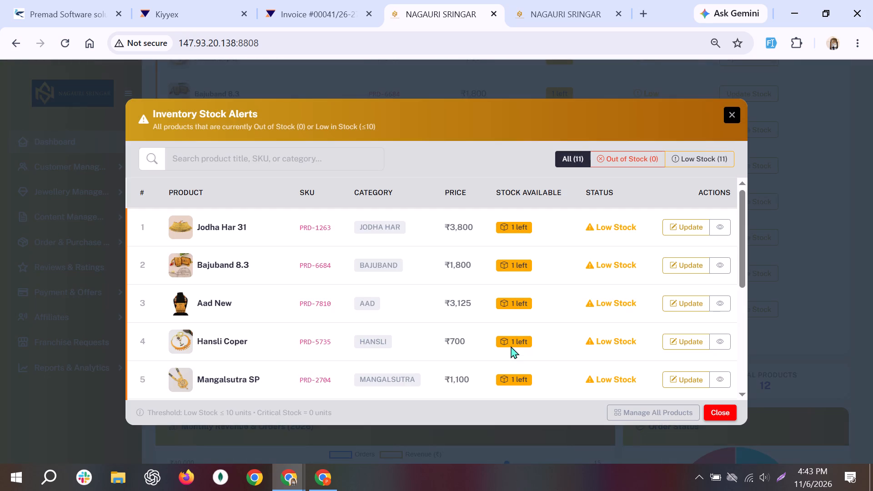
scroll(647, 321, "down", 6)
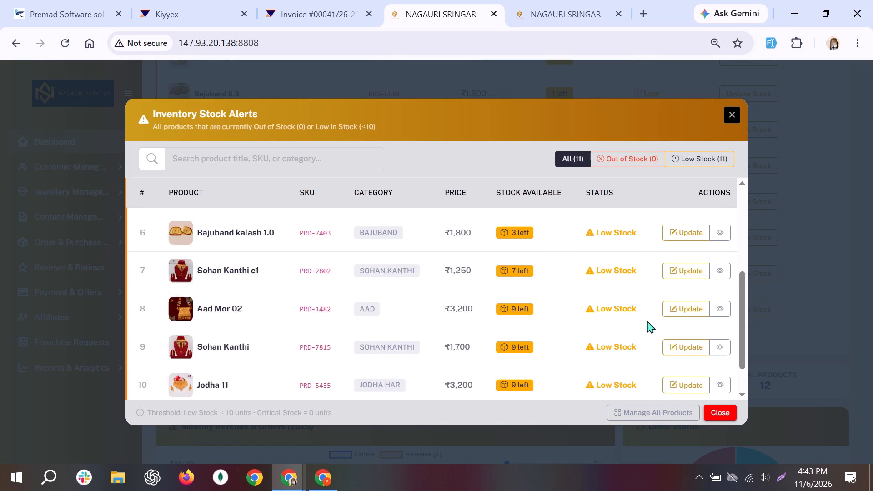
scroll(647, 321, "down", 7)
left_click(716, 415)
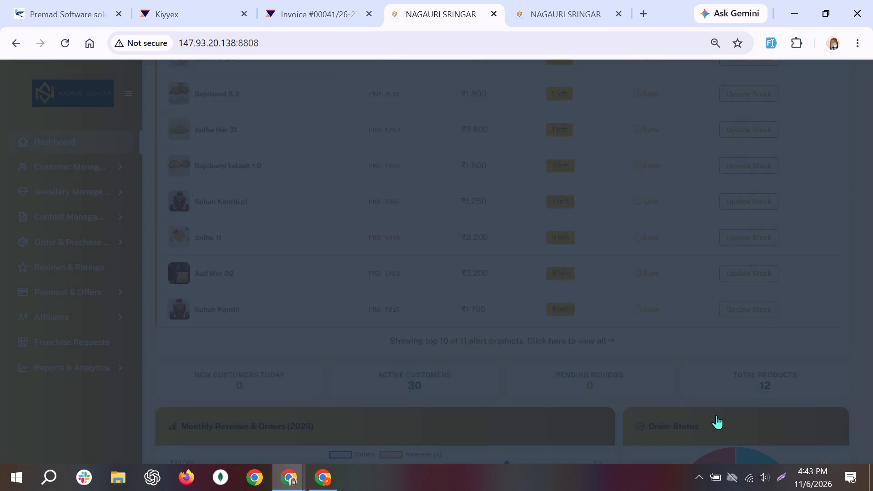
Try to reopen the full alerts list from the link below the dashboard's Inventory Alerts table.
left_click(564, 341)
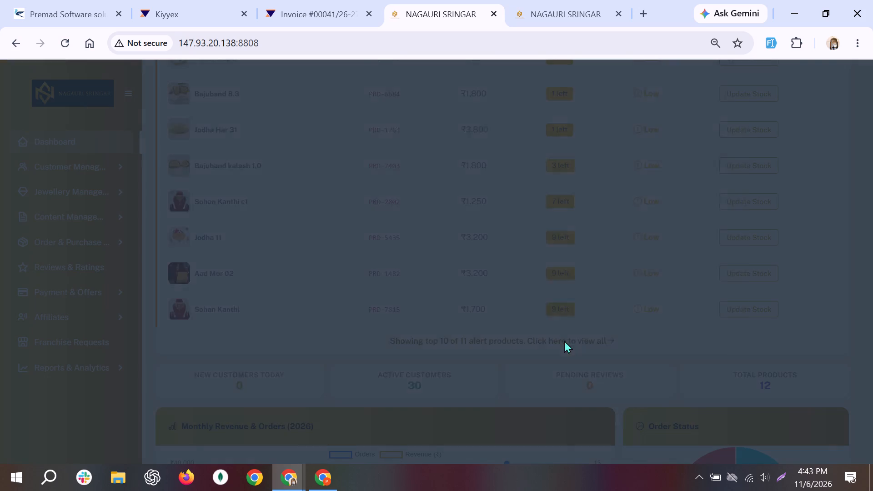
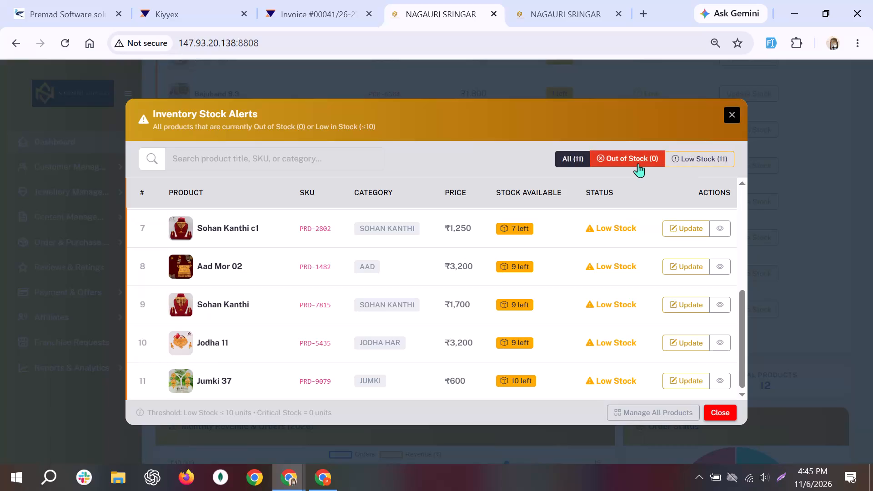
Test the Out of Stock filter in the Inventory Stock Alerts window, and close the window.
left_click(638, 163)
left_click(734, 167)
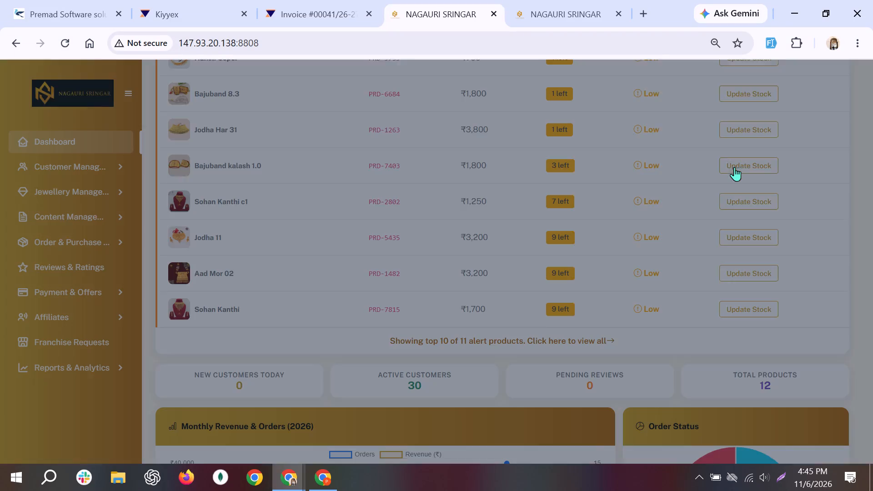
Test the product view for Bajuband 8.3 from the full Inventory Stock Alerts list, and return to the Dashboard.
scroll(748, 100, "up", 3)
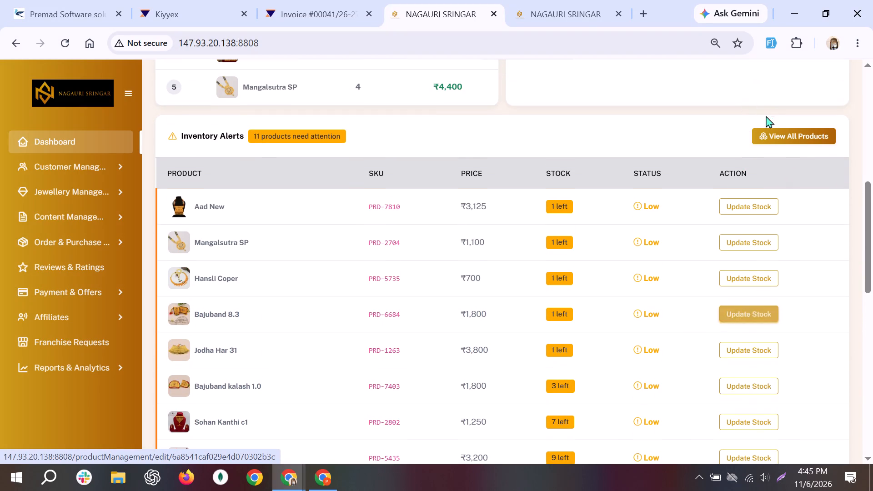
left_click(771, 136)
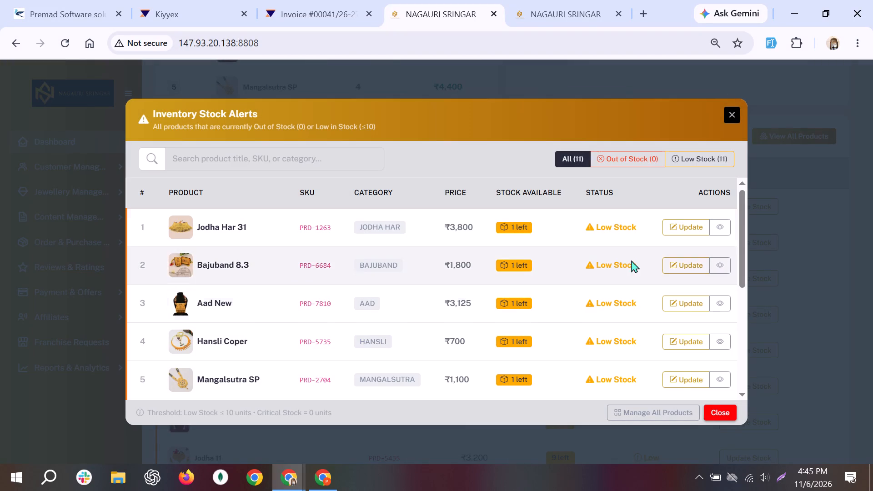
left_click(720, 262)
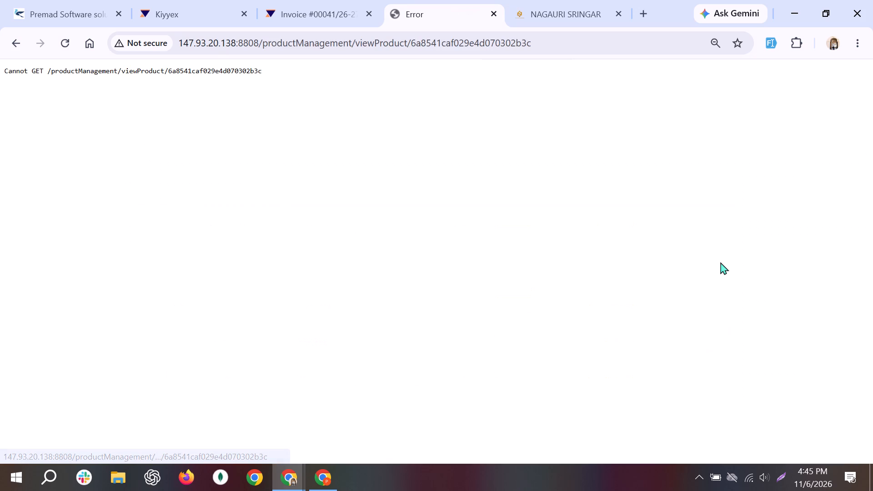
left_click(19, 43)
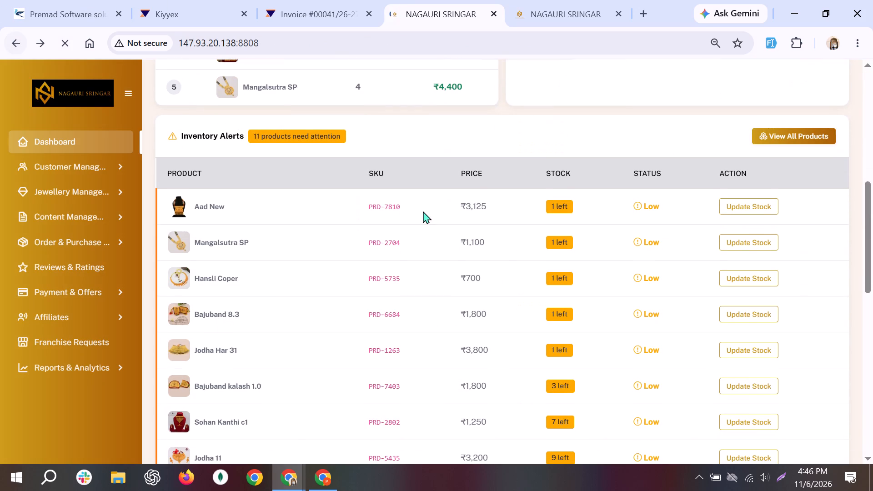
Reopen the full Inventory Stock Alerts list, examine all its products from first to last, and close it.
scroll(308, 215, "up", 8)
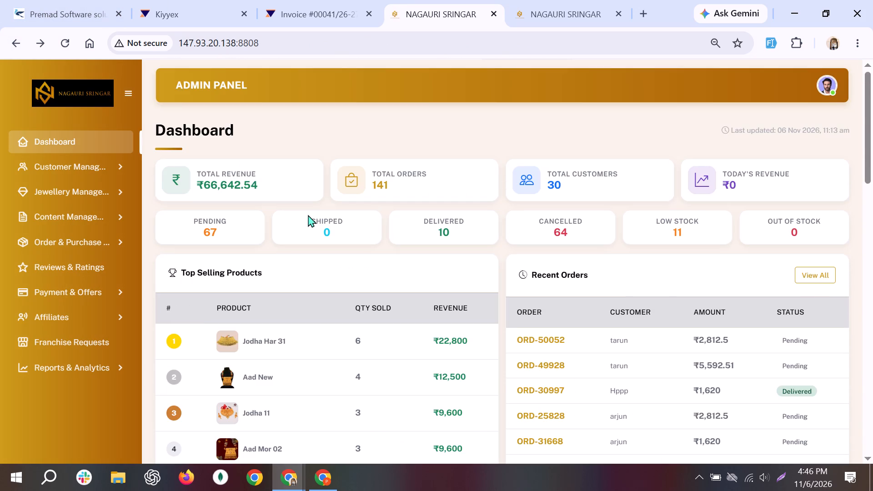
scroll(308, 215, "up", 12)
scroll(308, 215, "down", 6)
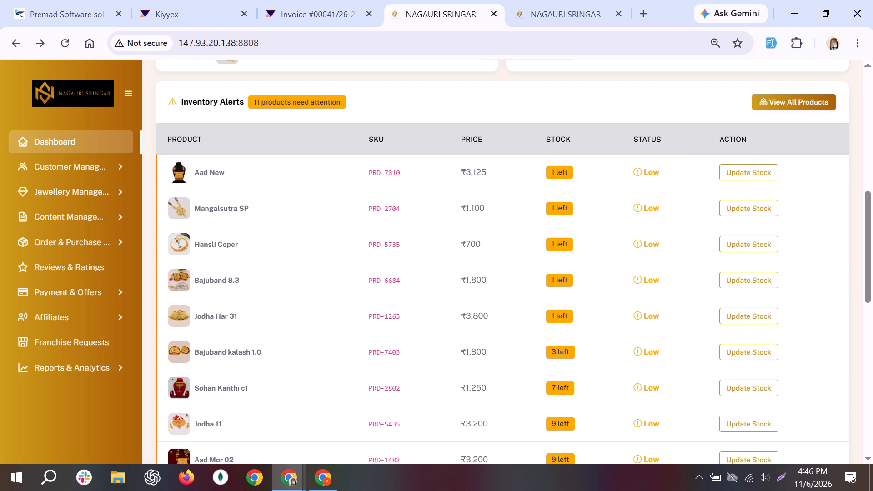
left_click(807, 100)
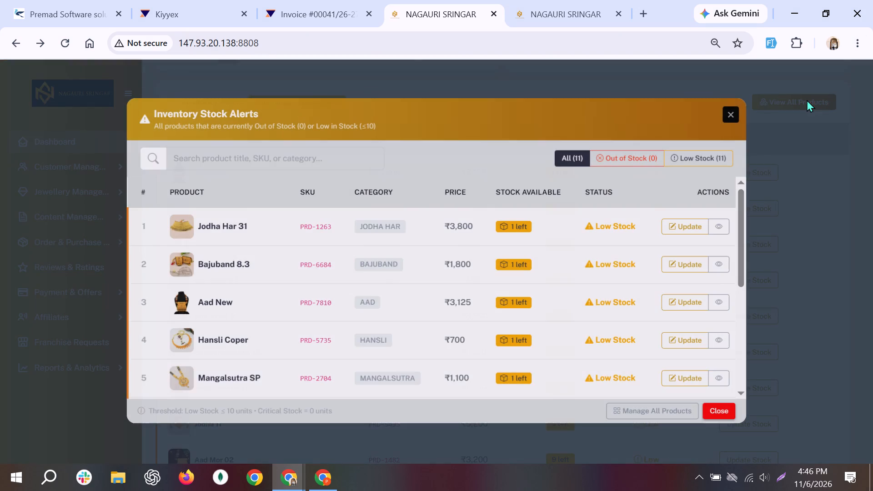
scroll(567, 283, "down", 9)
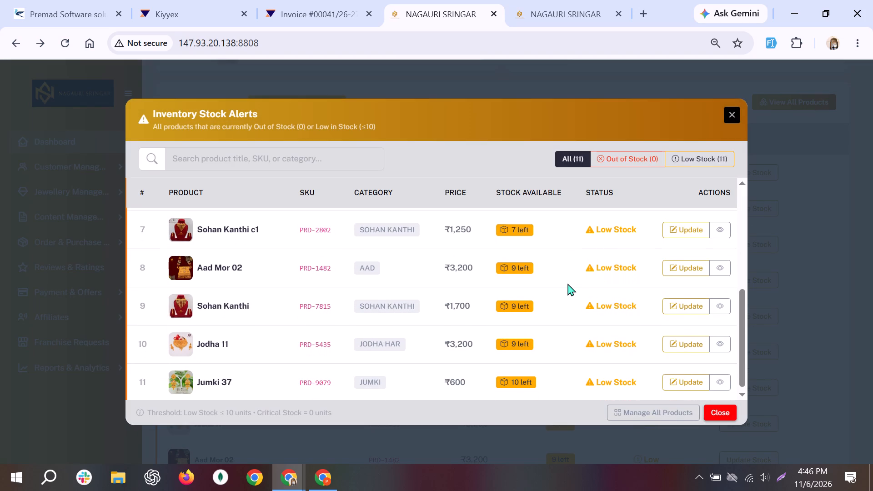
scroll(567, 283, "down", 1)
scroll(567, 283, "up", 7)
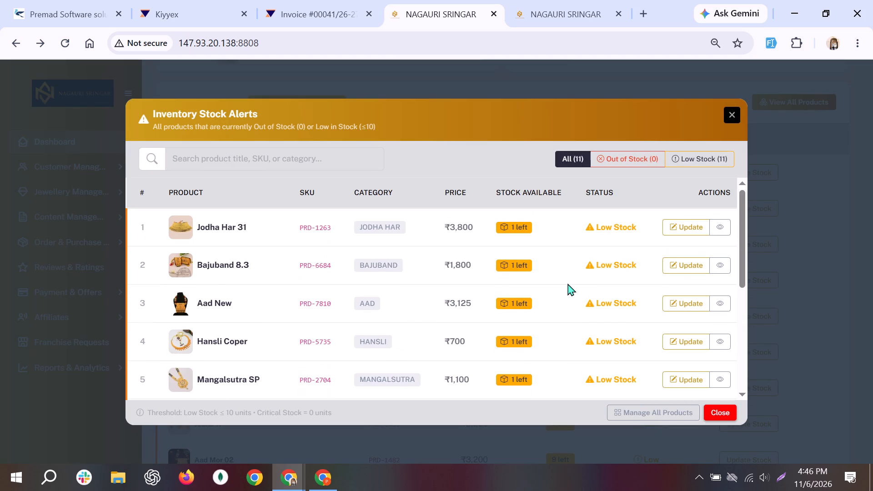
scroll(567, 283, "up", 1)
scroll(567, 283, "down", 2)
scroll(567, 283, "up", 11)
scroll(567, 283, "down", 9)
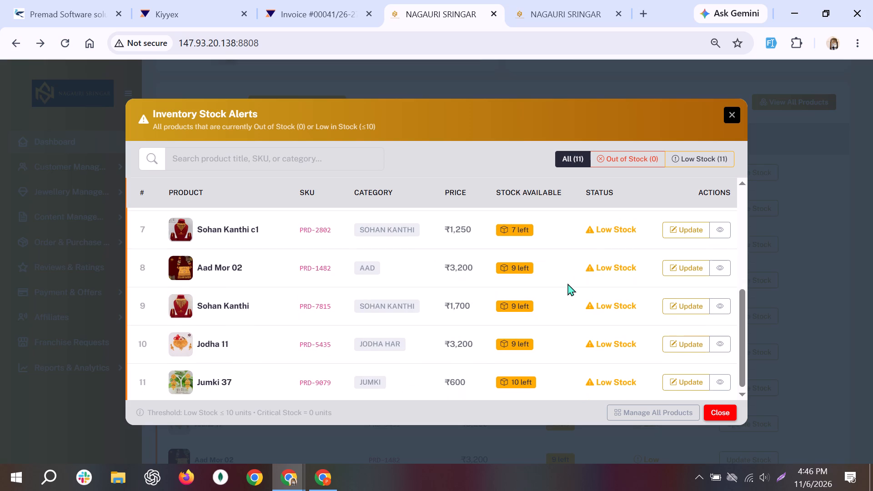
scroll(567, 283, "down", 3)
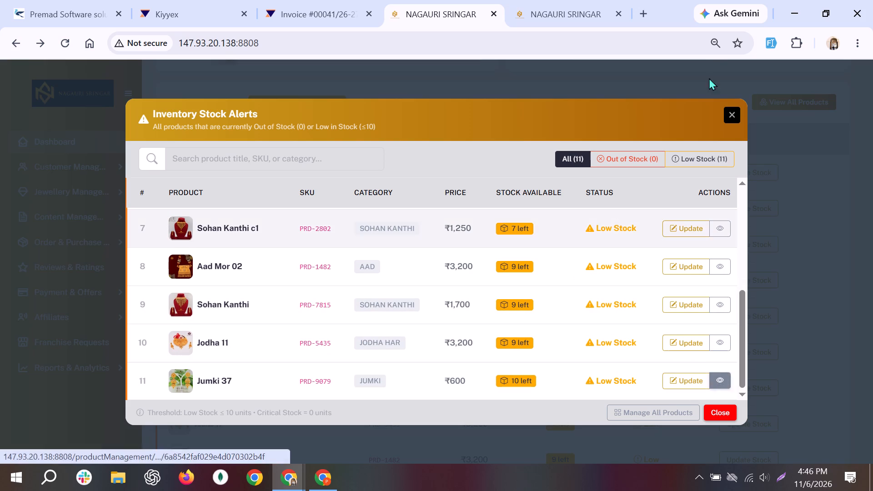
left_click(735, 110)
Test the Low Stock filter in the Inventory Stock Alerts window, and close the window.
scroll(215, 245, "up", 3)
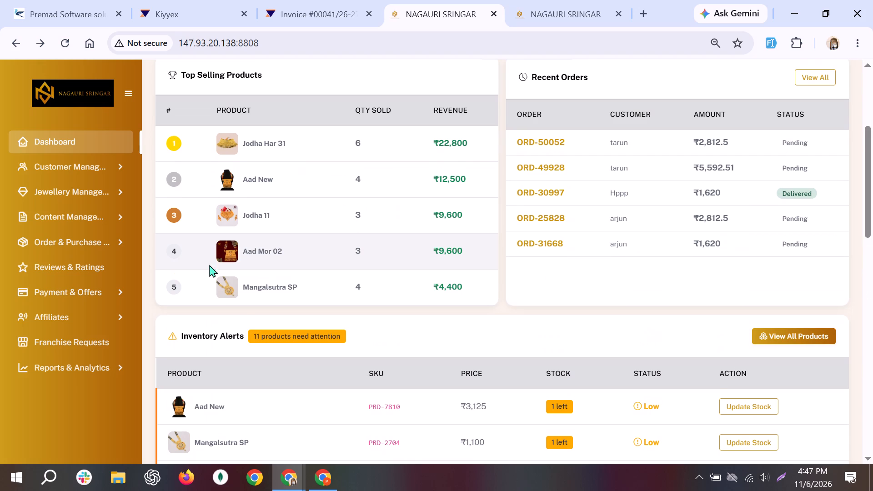
scroll(416, 292, "down", 1)
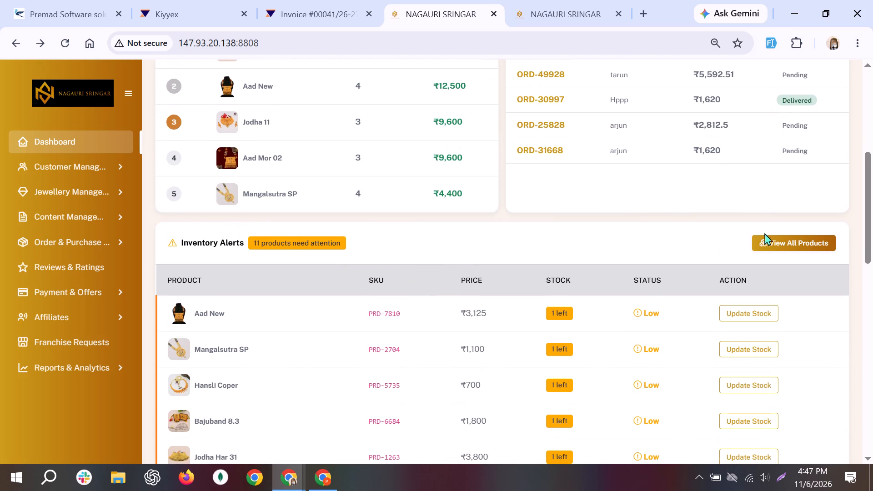
left_click(773, 239)
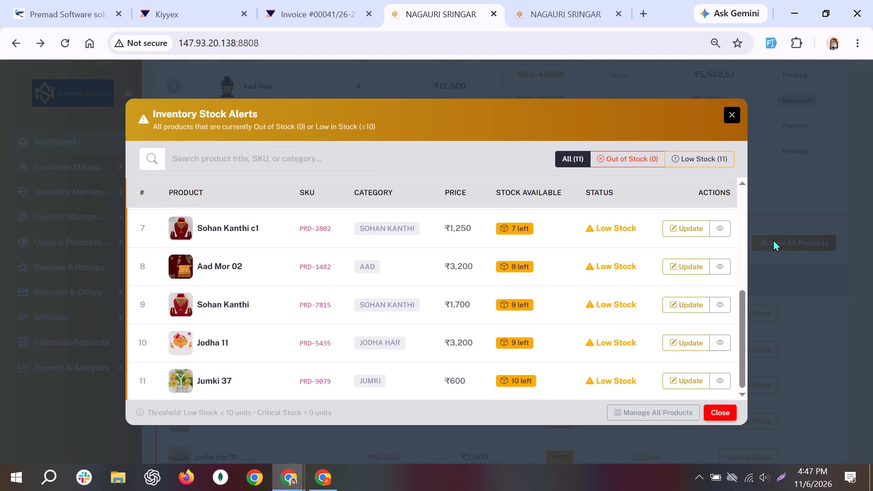
left_click(711, 161)
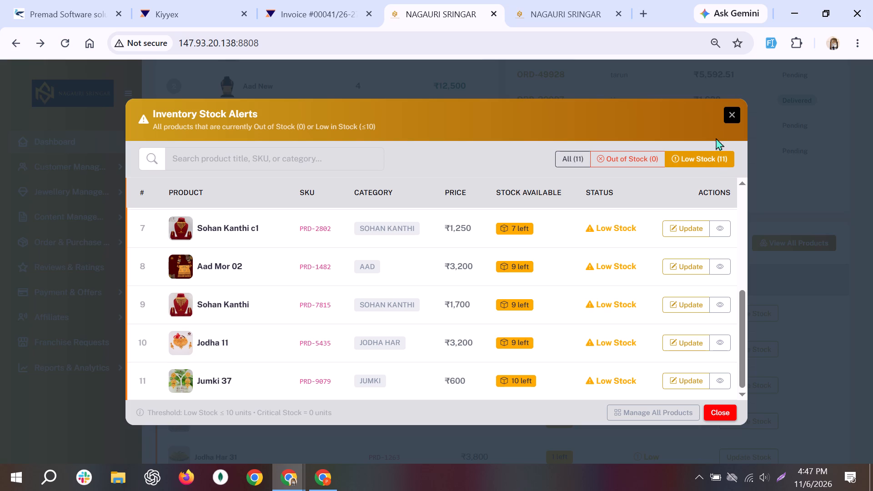
left_click(732, 120)
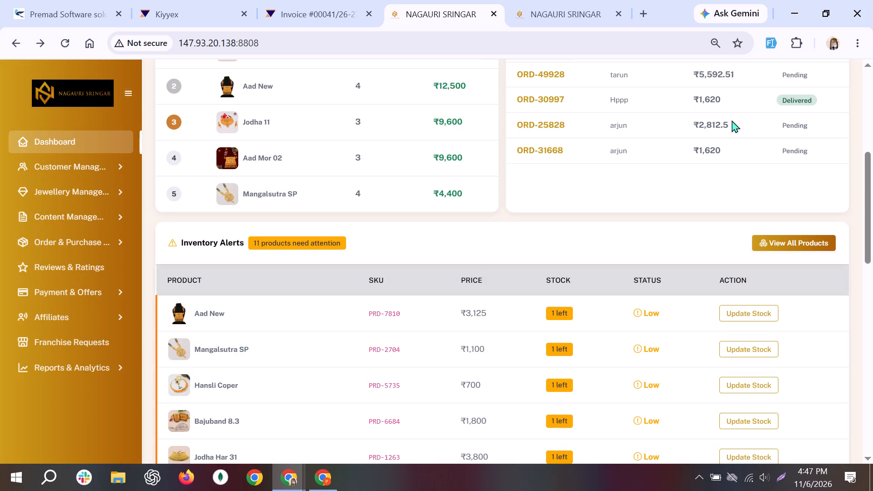
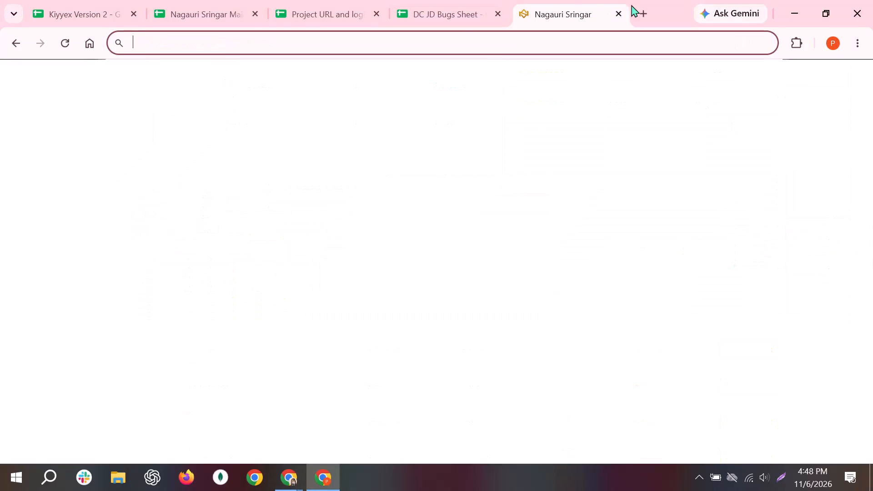
Examine the July 2026 issue entries in the DC JD Bugs Sheet.
left_click(457, 14)
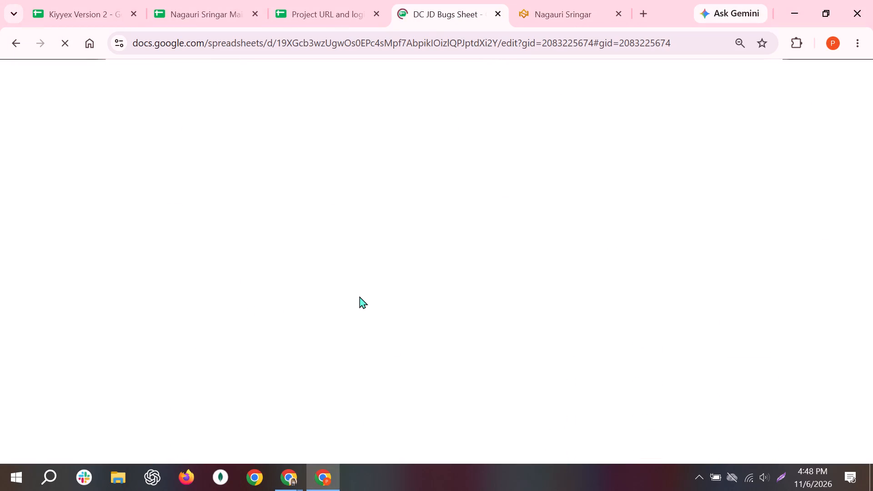
scroll(359, 298, "down", 5)
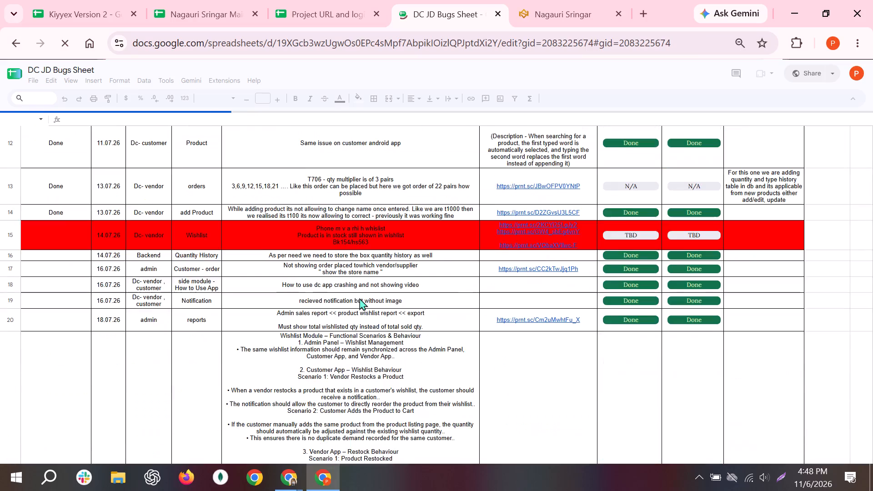
scroll(359, 298, "down", 4)
scroll(359, 298, "up", 2)
scroll(359, 298, "down", 2)
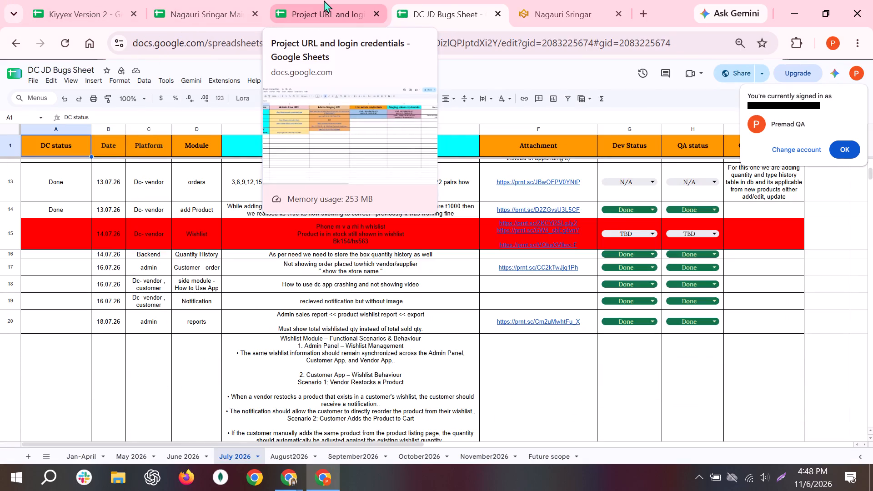
Open the Grains Organic Maintenance Sheet in a new browser tab and display its october26 sheet.
left_click(638, 9)
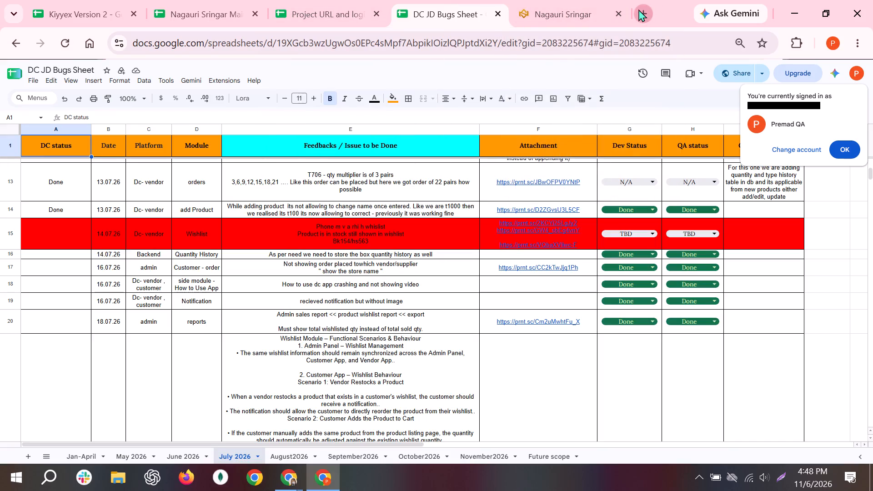
key("g")
key("Down")
key("Return")
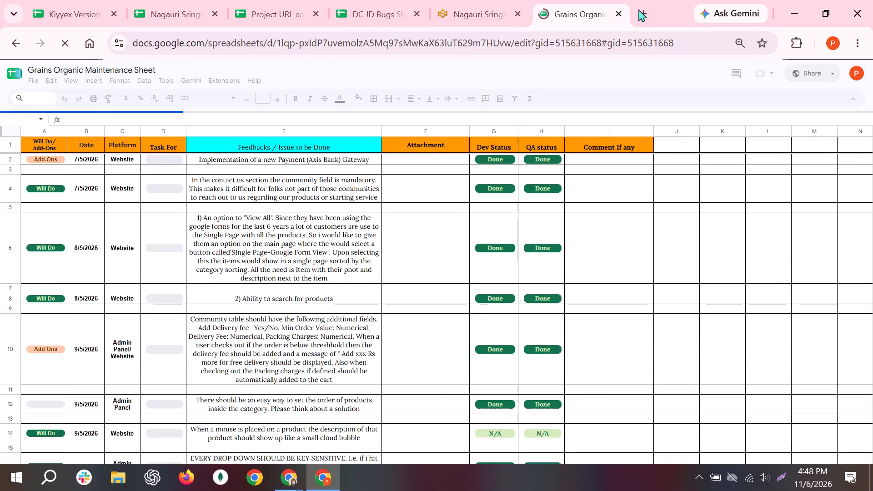
scroll(454, 273, "down", 3)
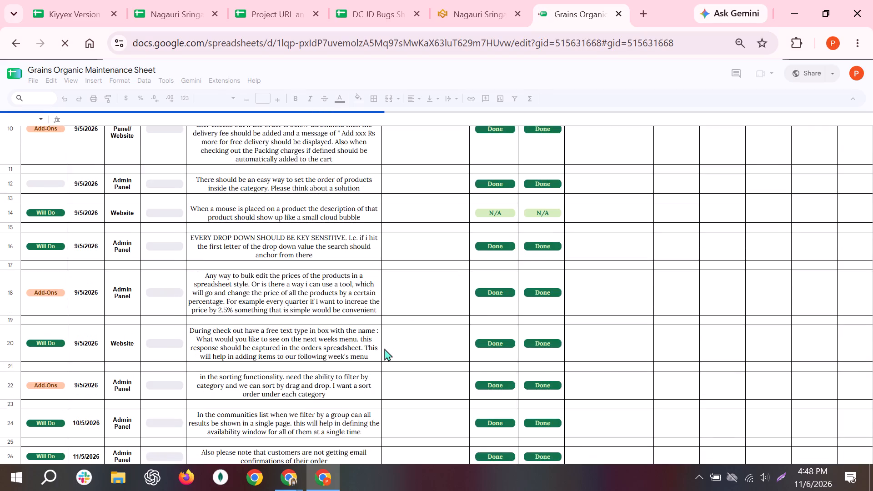
scroll(384, 349, "down", 3)
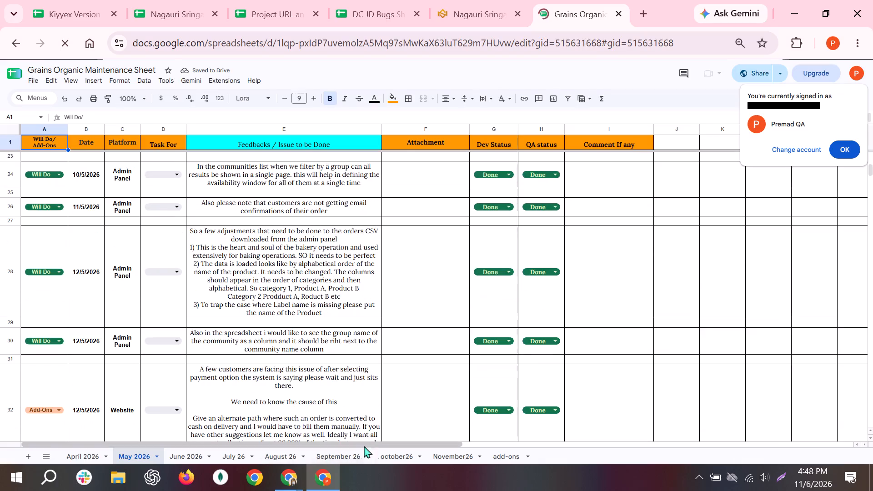
left_click(400, 458)
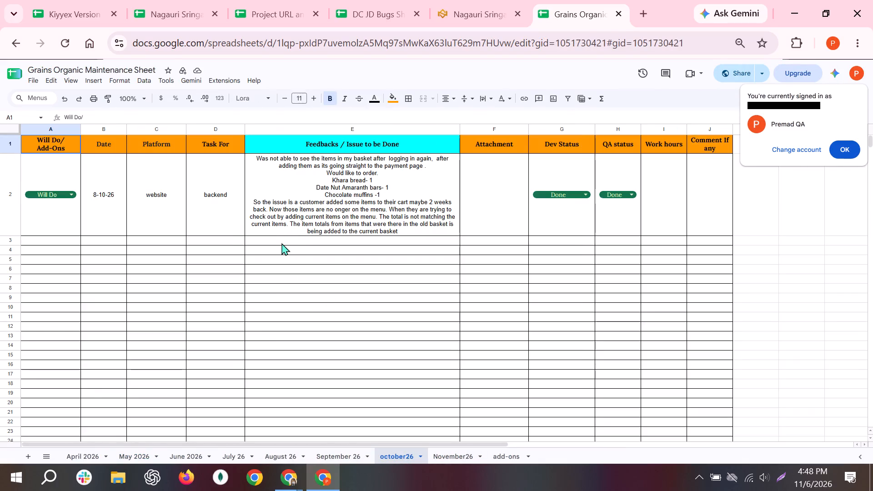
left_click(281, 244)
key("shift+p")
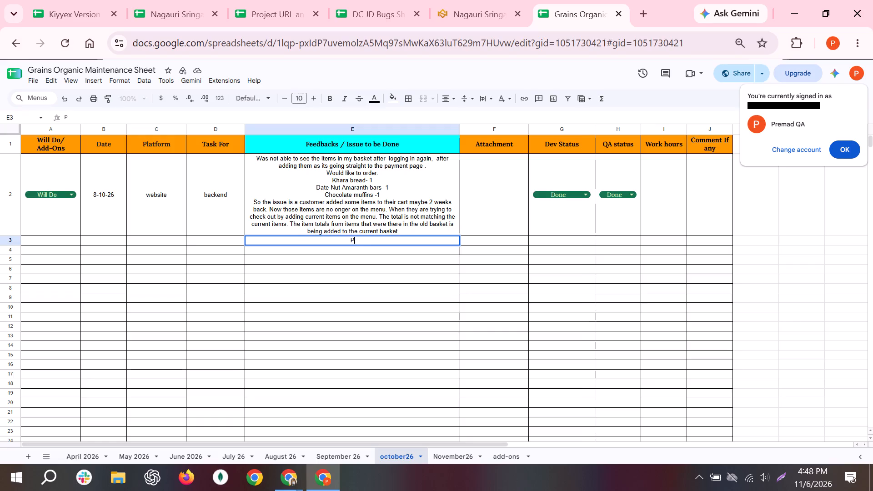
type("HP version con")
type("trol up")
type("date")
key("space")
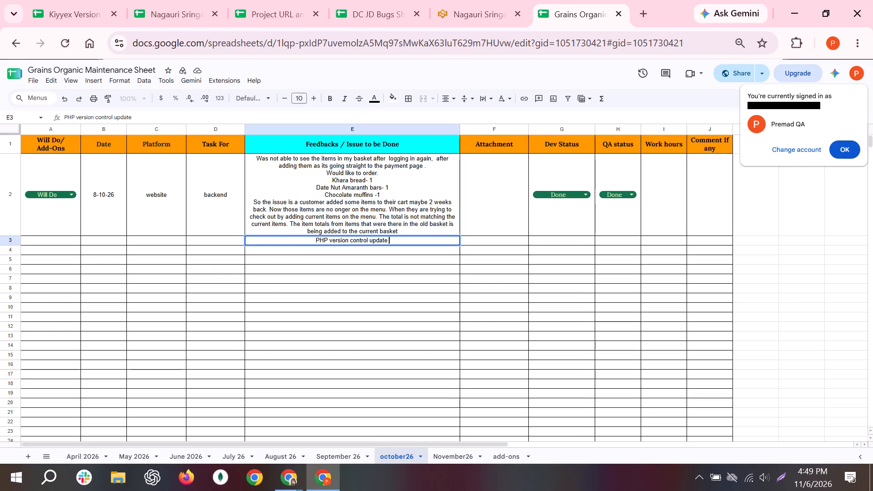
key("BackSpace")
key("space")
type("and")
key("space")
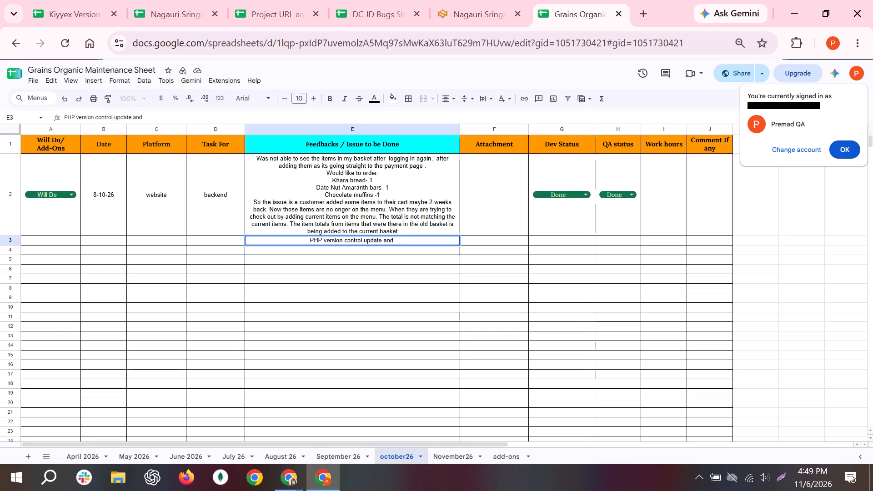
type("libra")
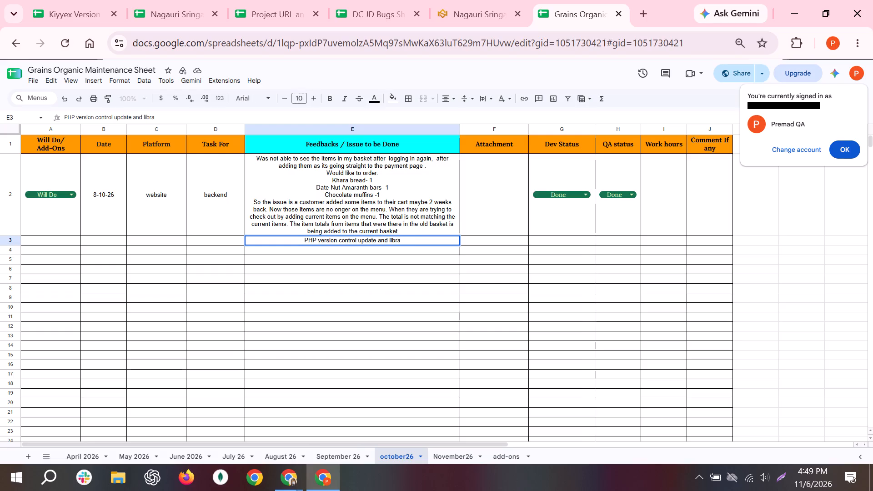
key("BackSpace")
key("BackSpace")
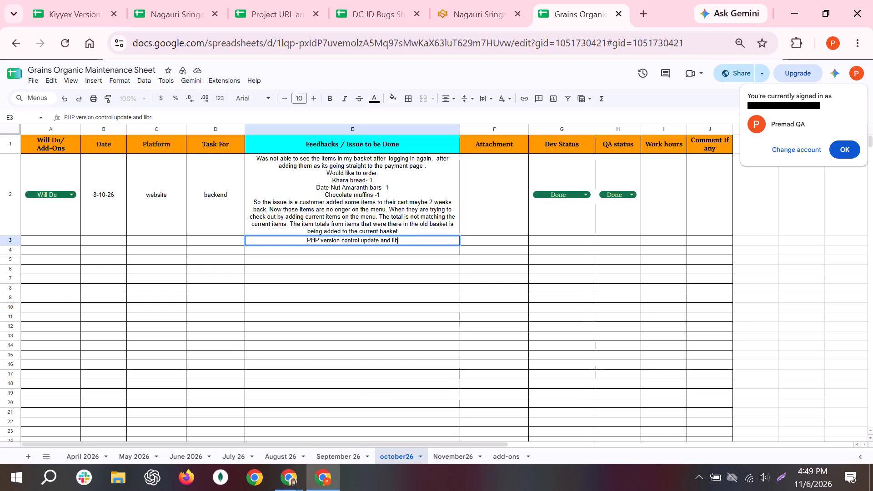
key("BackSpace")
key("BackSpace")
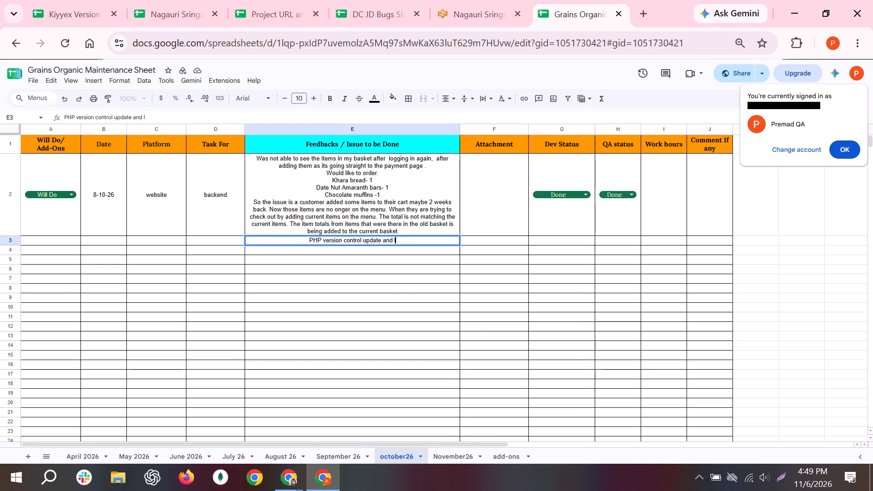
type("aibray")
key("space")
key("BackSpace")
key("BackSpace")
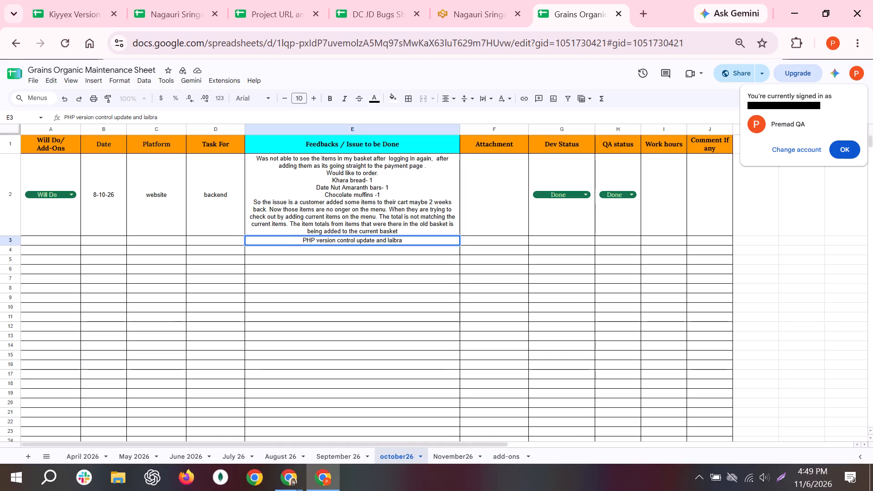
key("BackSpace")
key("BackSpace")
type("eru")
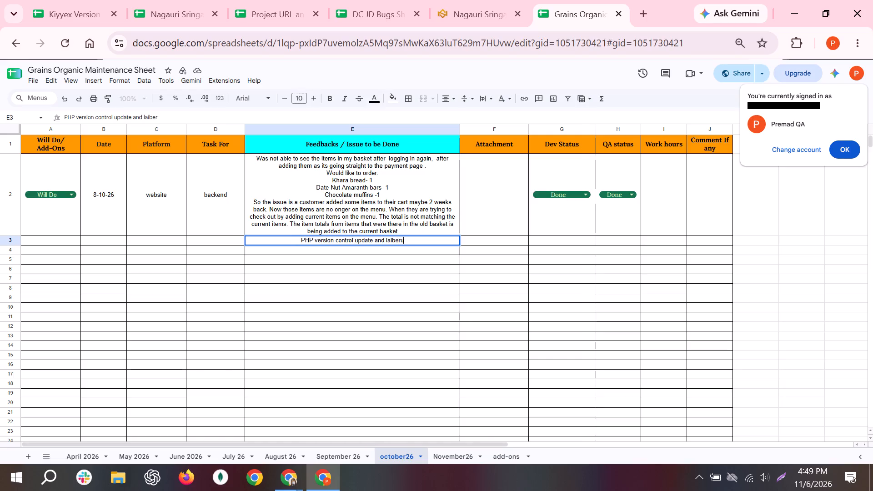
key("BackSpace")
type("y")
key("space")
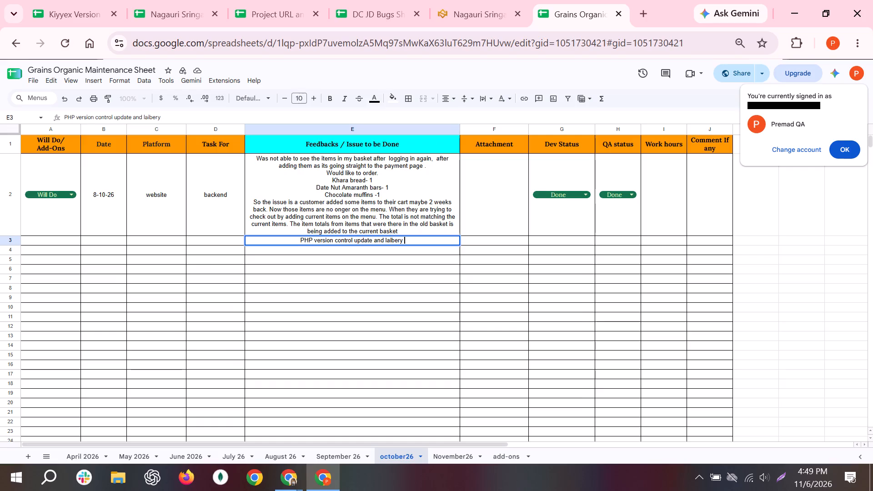
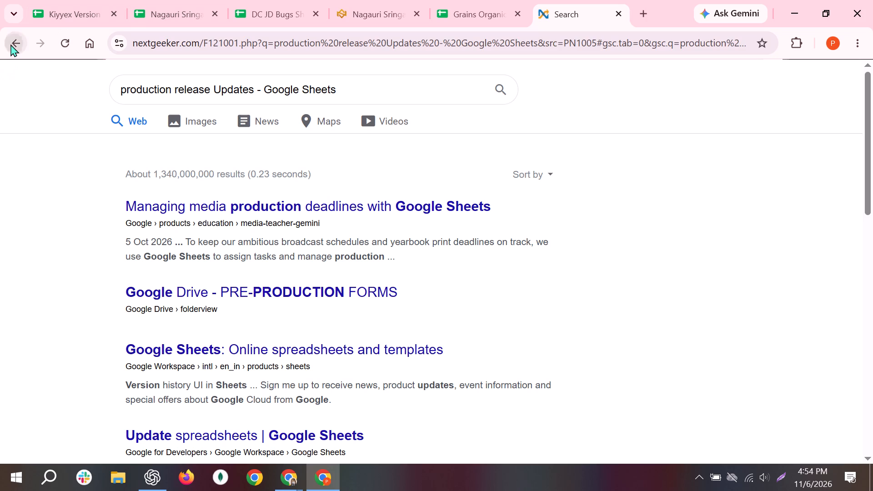
Open the "Production release Updates" Google Sheets file by looking up "pr" in the browsing history suggestions.
left_click(597, 40)
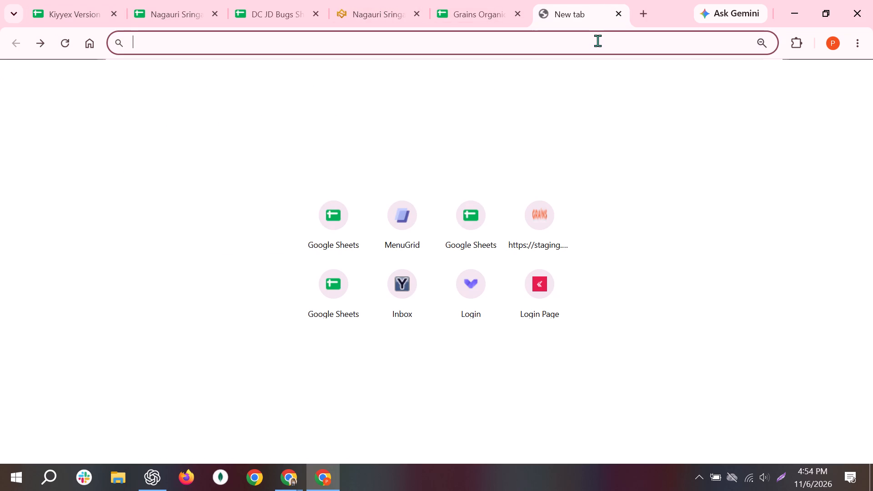
type("pr")
key("Down")
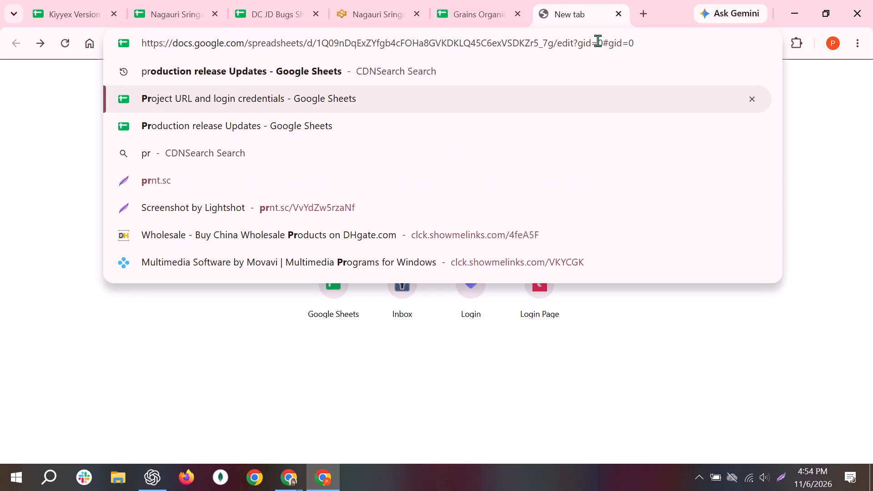
key("Down")
key("Return")
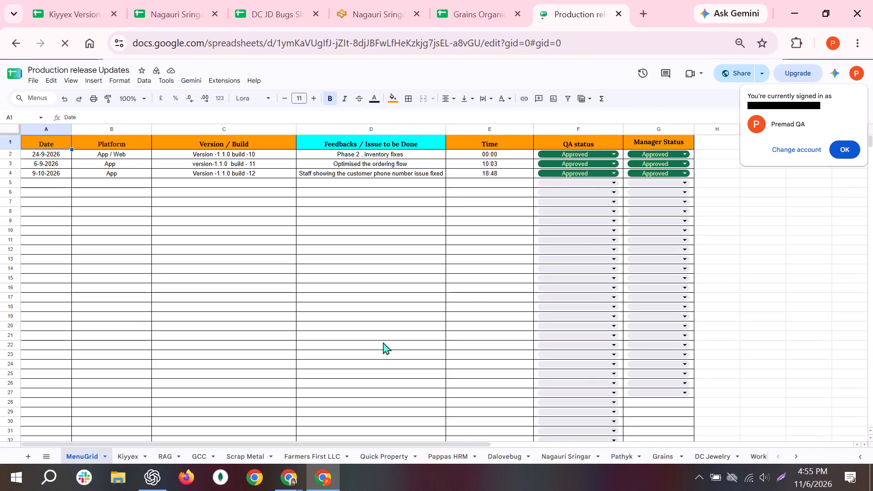
scroll(383, 342, "left", 2)
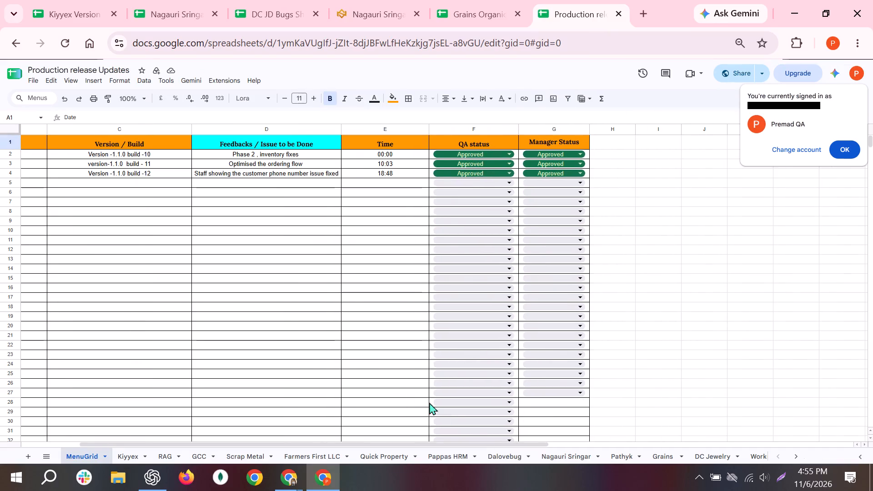